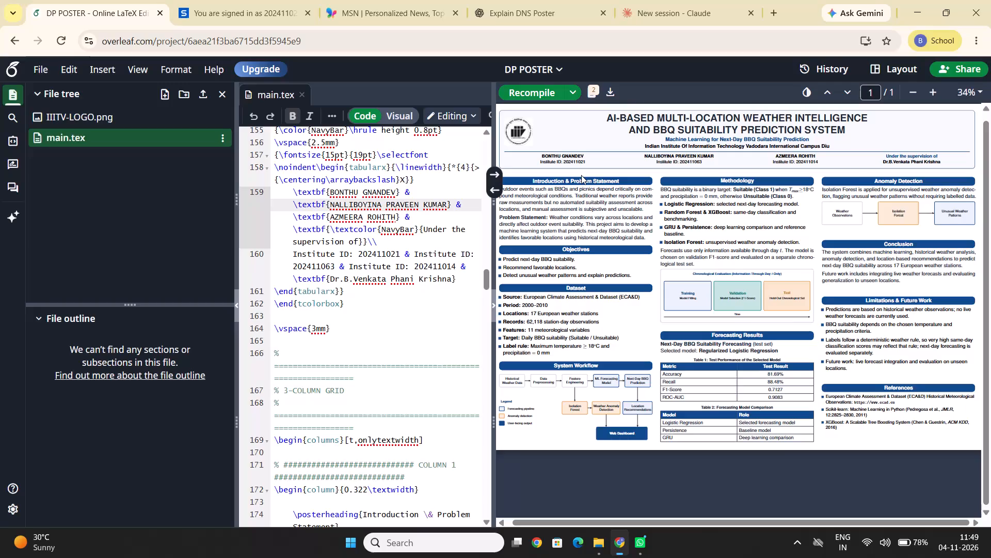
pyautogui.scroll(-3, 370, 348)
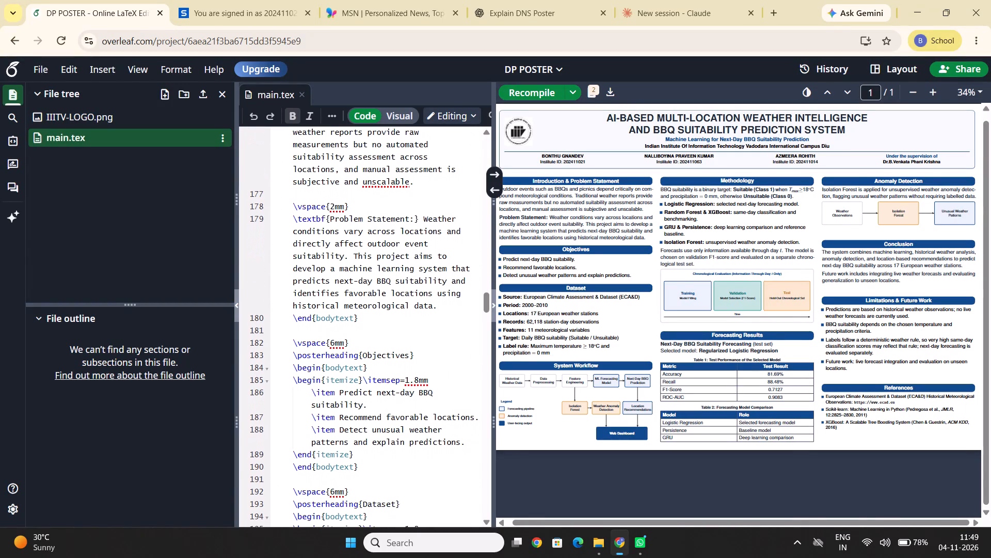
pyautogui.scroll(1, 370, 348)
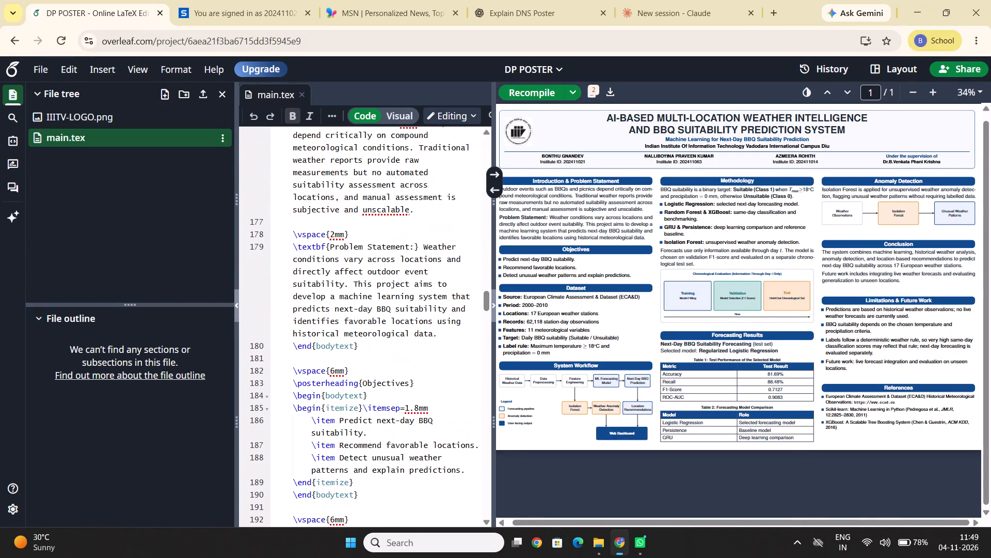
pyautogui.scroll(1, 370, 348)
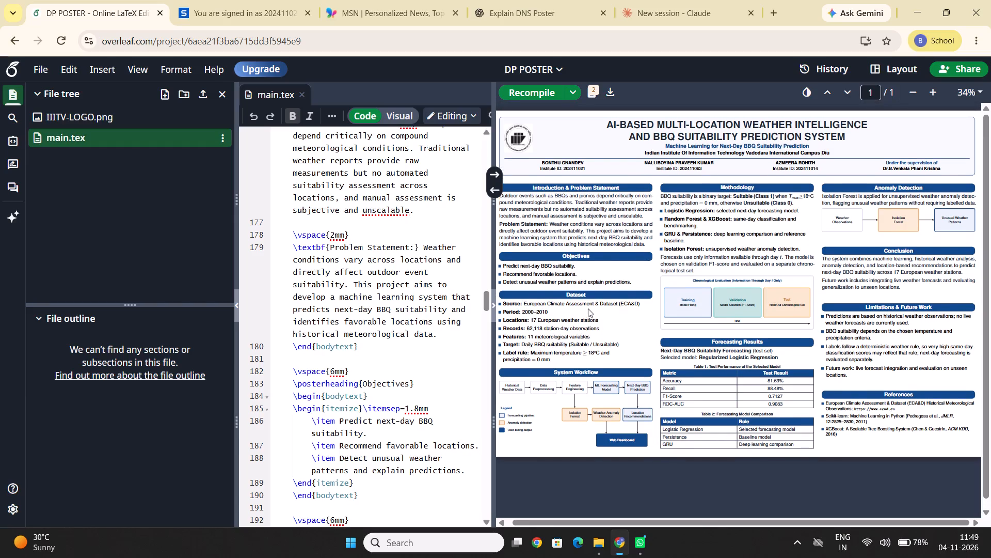
pyautogui.click(679, 0)
pyautogui.click(612, 542)
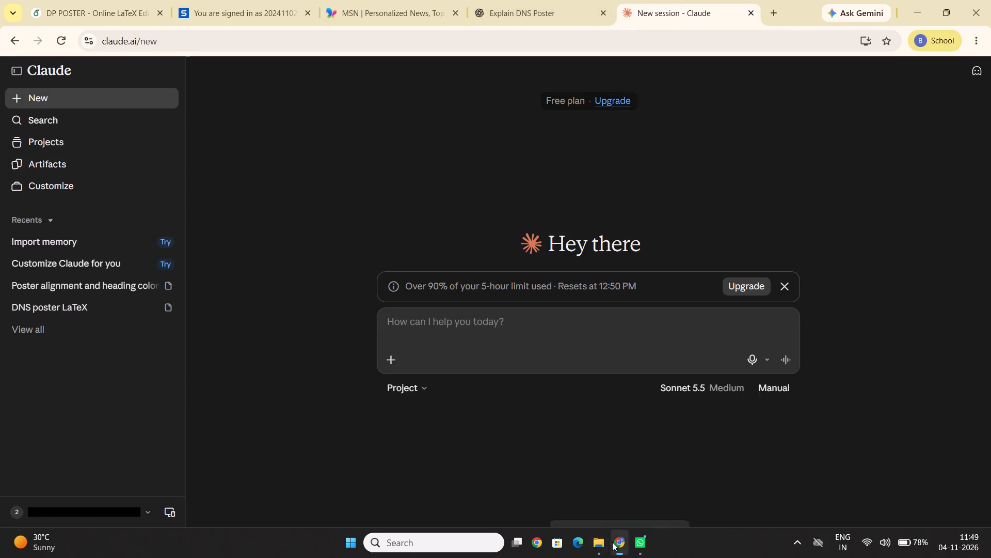
pyautogui.click(537, 548)
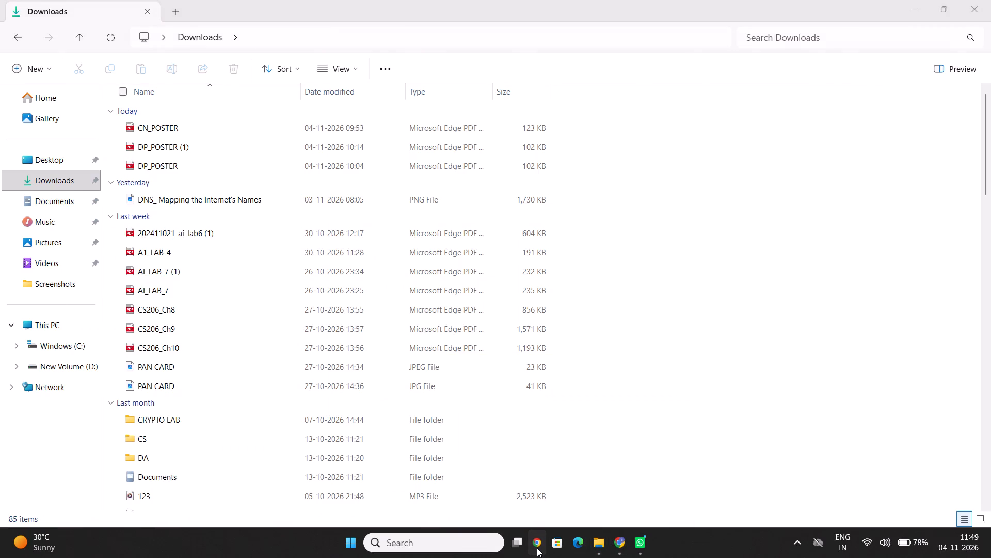
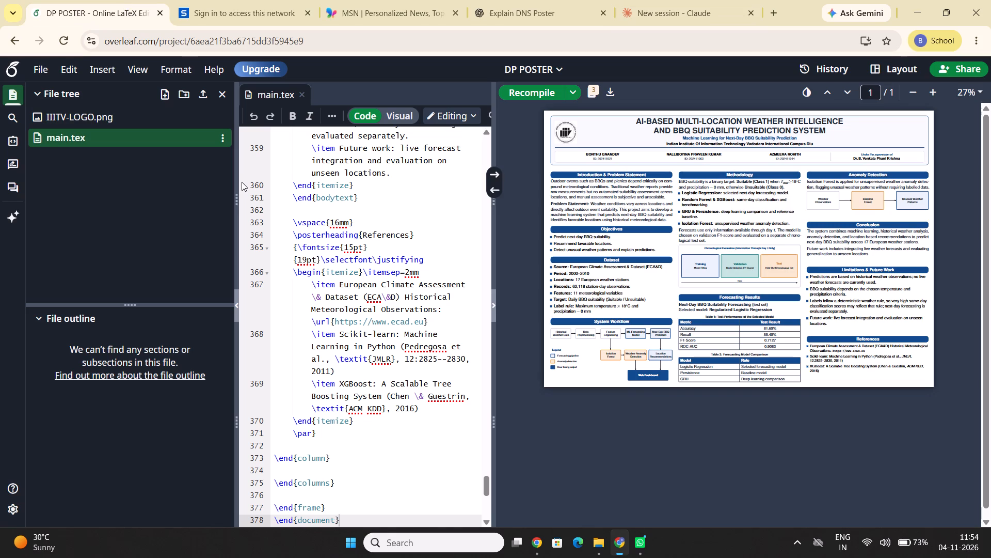
pyautogui.click(281, 198)
pyautogui.hotkey('ctrl', 'a')
pyautogui.hotkey('ctrl', 'v')
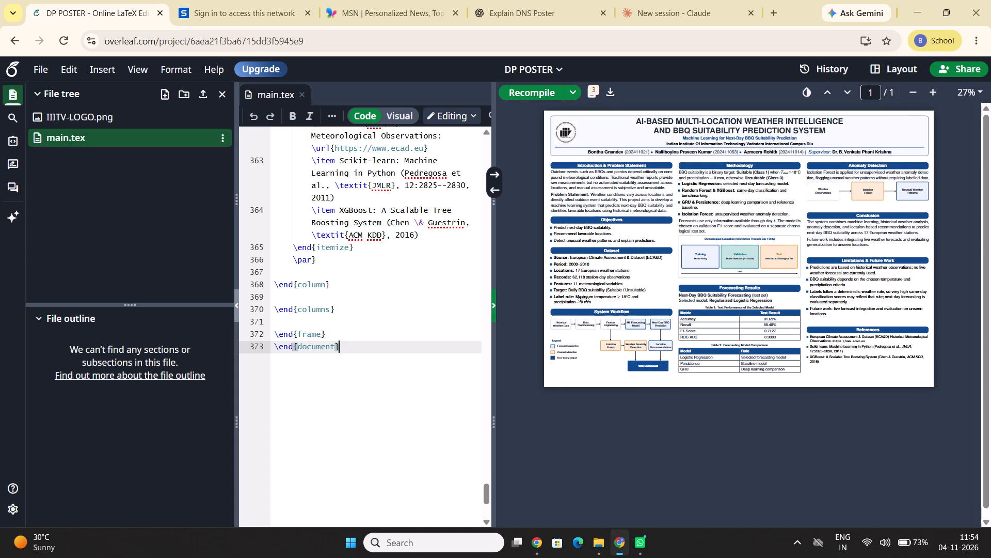
# Examine the poster header up close, including the student names, roll numbers and supervisor line.
pyautogui.scroll(1, 649, 311)
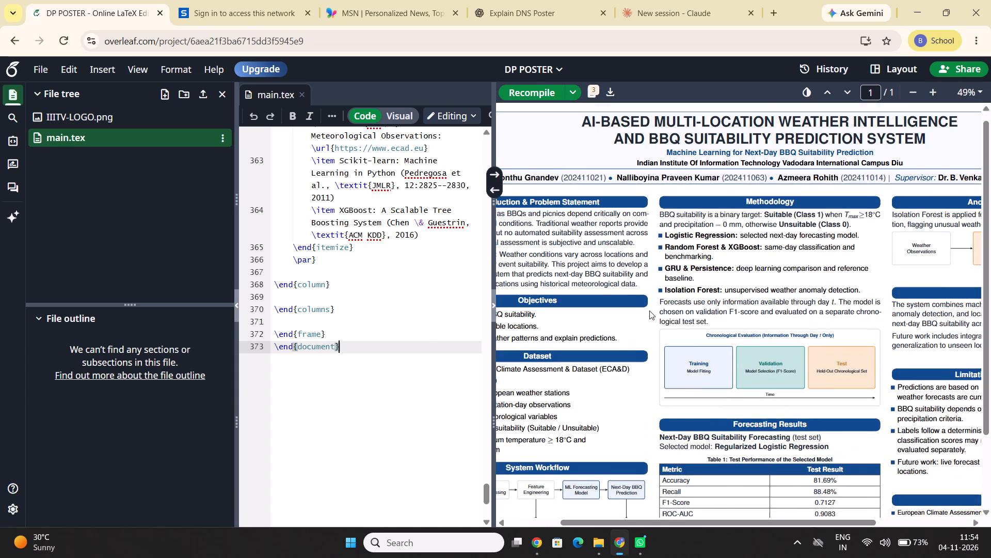
pyautogui.scroll(1, 649, 311)
pyautogui.hscroll(4, 649, 311)
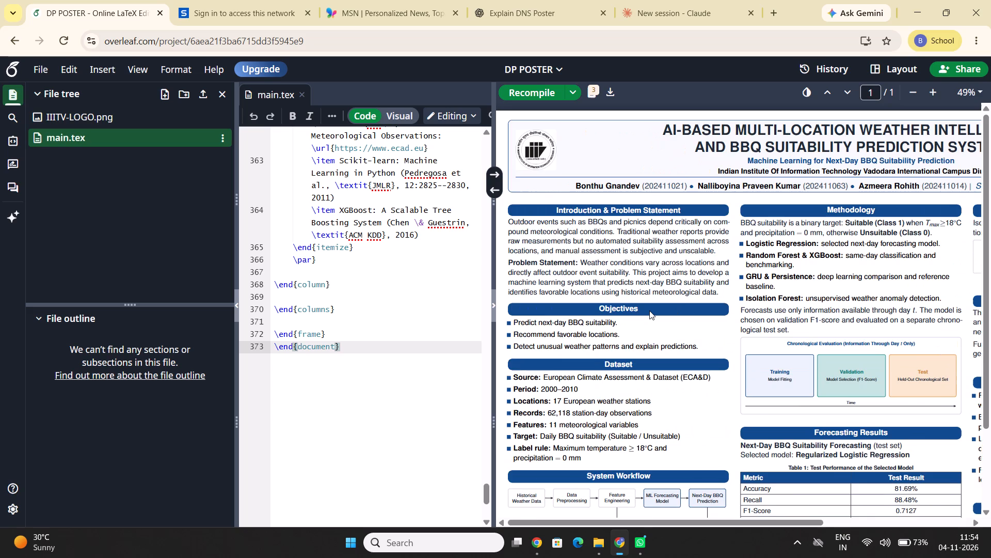
pyautogui.hscroll(-2, 649, 311)
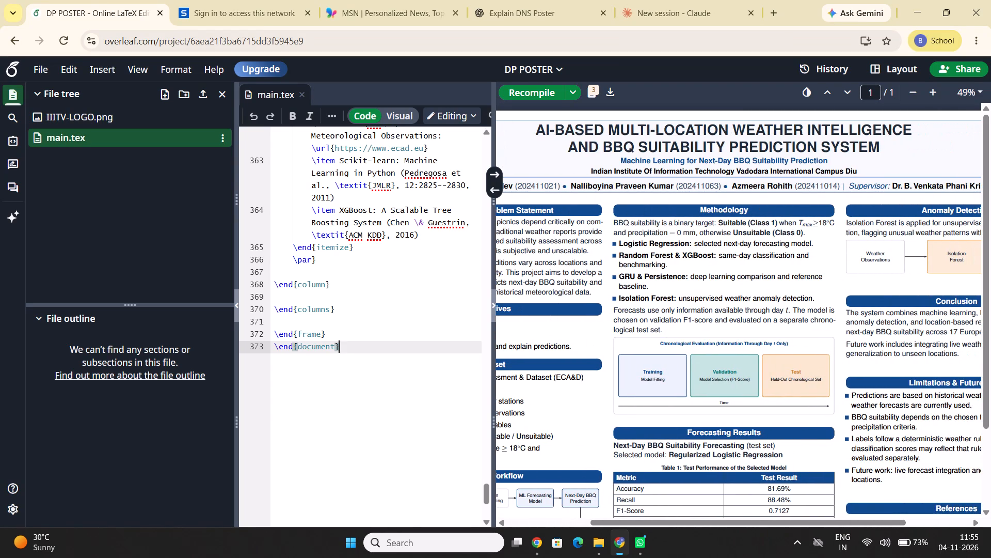
pyautogui.hscroll(-2, 649, 311)
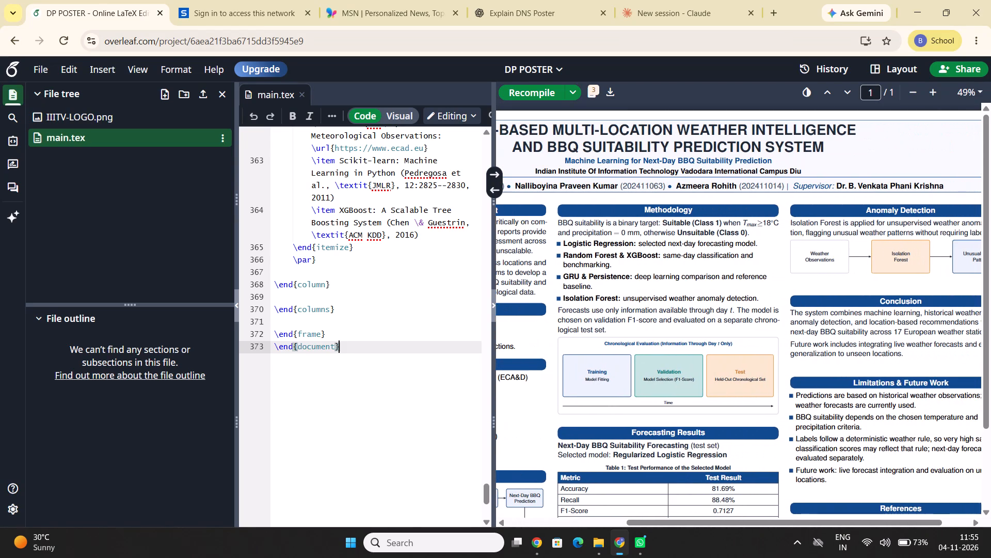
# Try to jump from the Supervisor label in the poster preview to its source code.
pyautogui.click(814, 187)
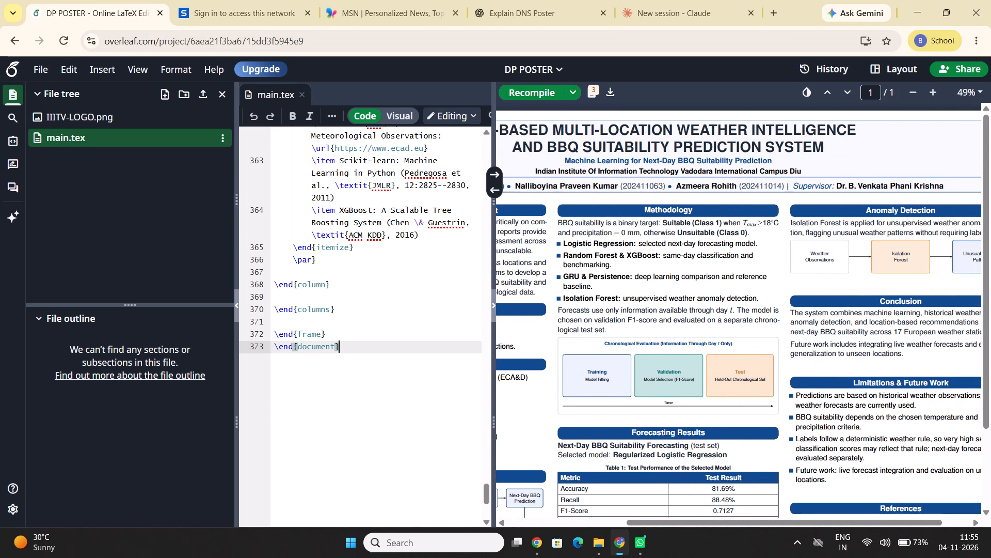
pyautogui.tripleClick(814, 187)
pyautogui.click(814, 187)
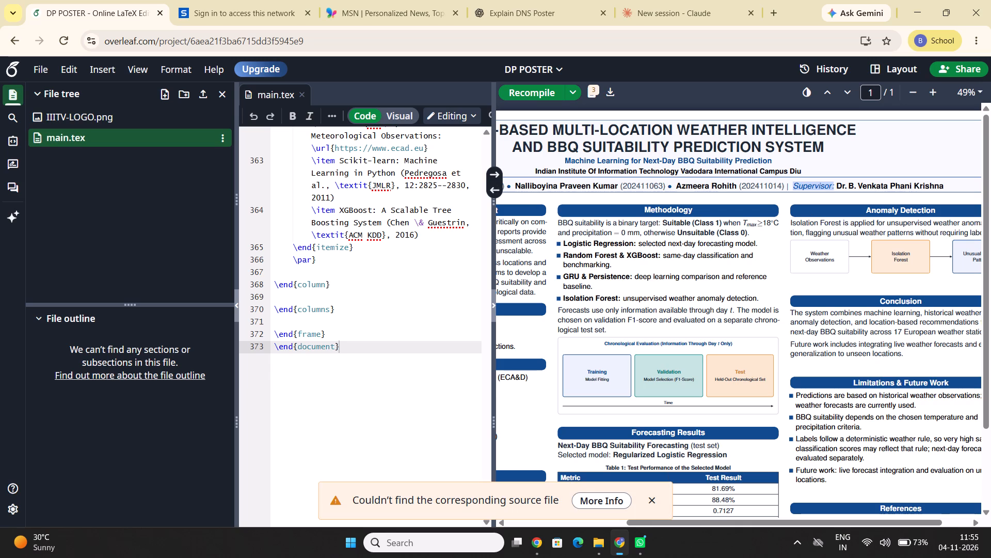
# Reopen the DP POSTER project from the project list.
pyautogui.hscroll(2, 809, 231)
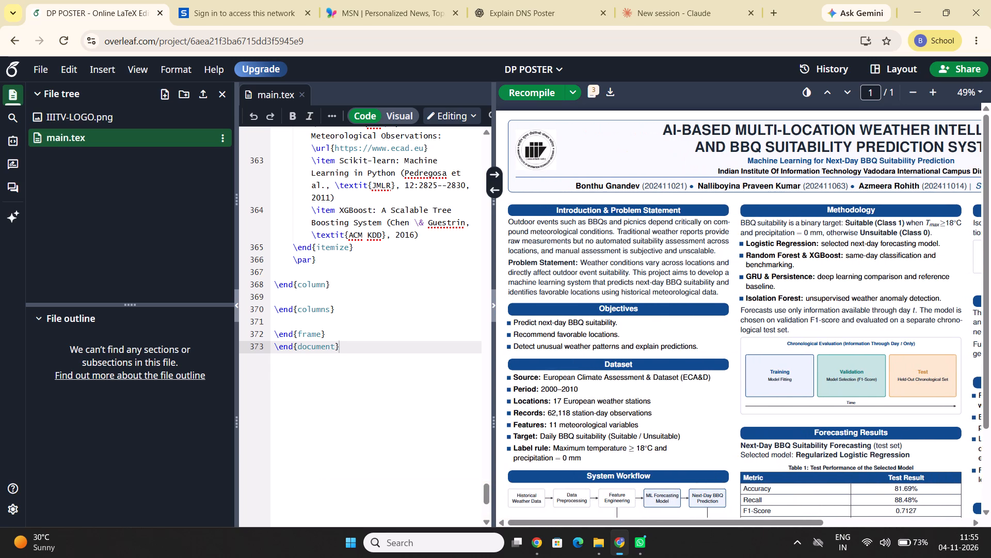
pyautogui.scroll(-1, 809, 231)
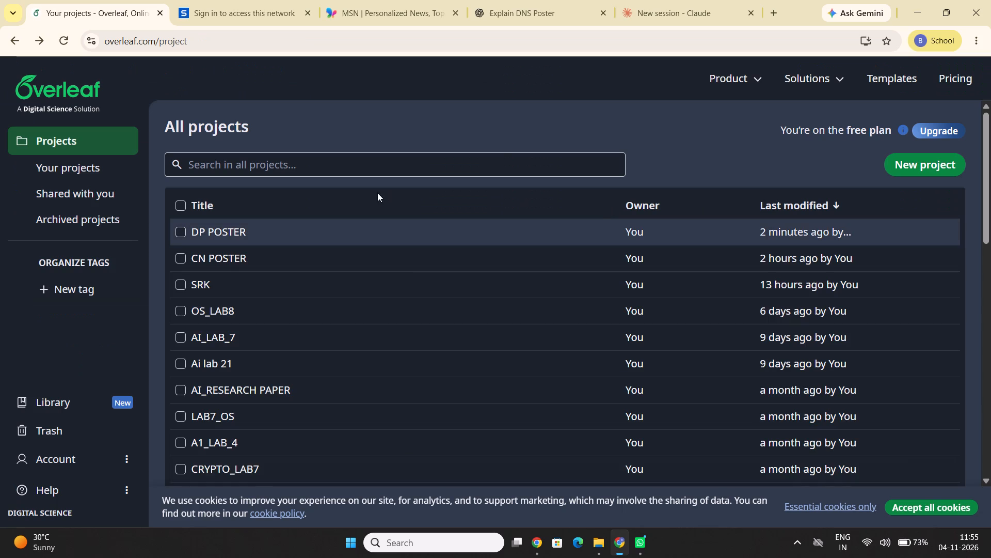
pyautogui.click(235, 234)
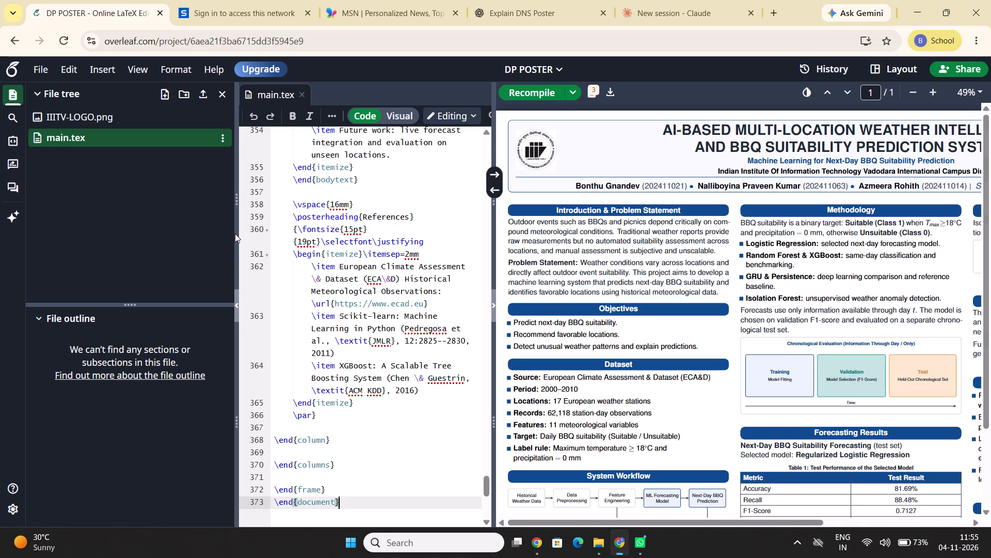
# Examine the layout of the whole poster, from the header line across all three columns.
pyautogui.hscroll(-1, 486, 293)
pyautogui.hscroll(-1, 664, 292)
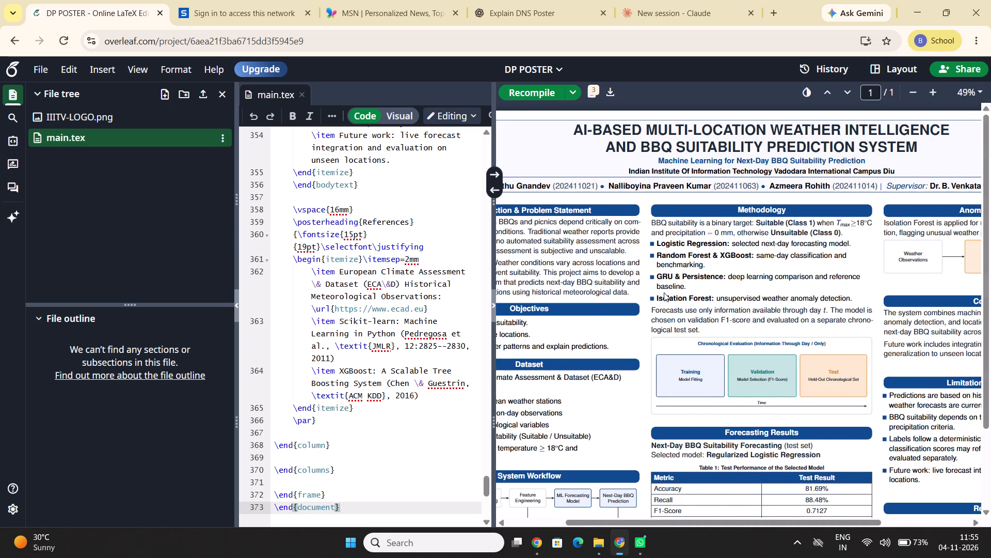
pyautogui.scroll(-1, 664, 292)
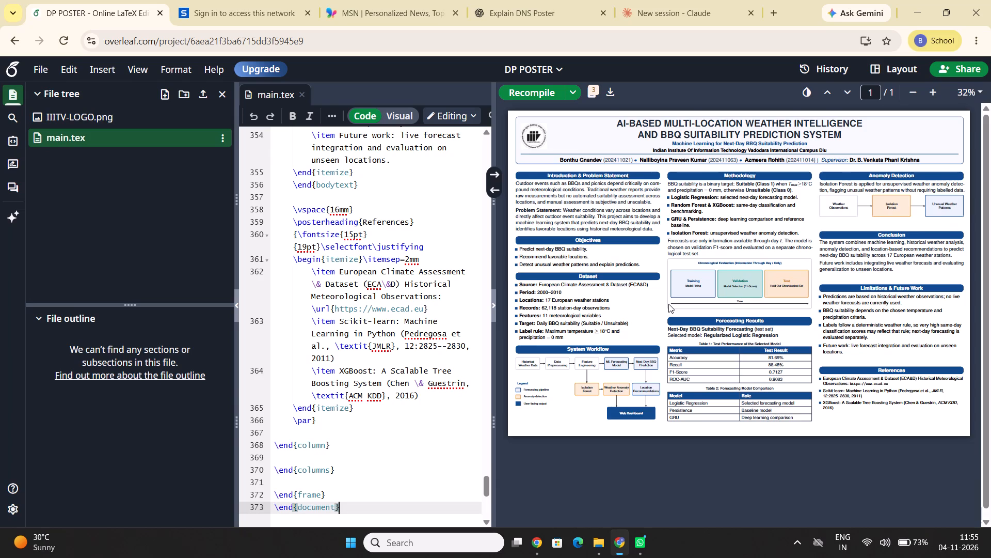
pyautogui.scroll(-1, 714, 226)
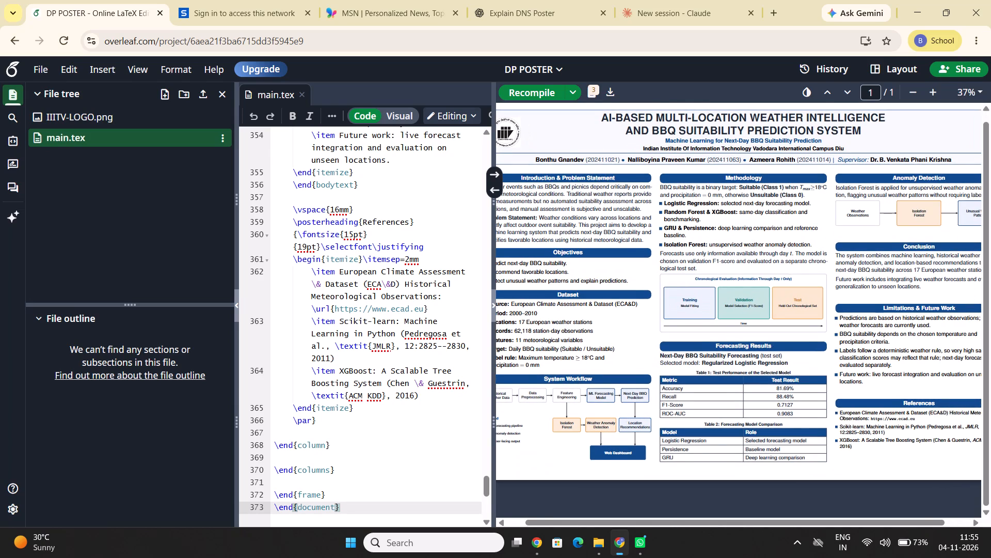
pyautogui.hscroll(1, 714, 226)
pyautogui.hscroll(-2, 714, 226)
pyautogui.hscroll(1, 714, 226)
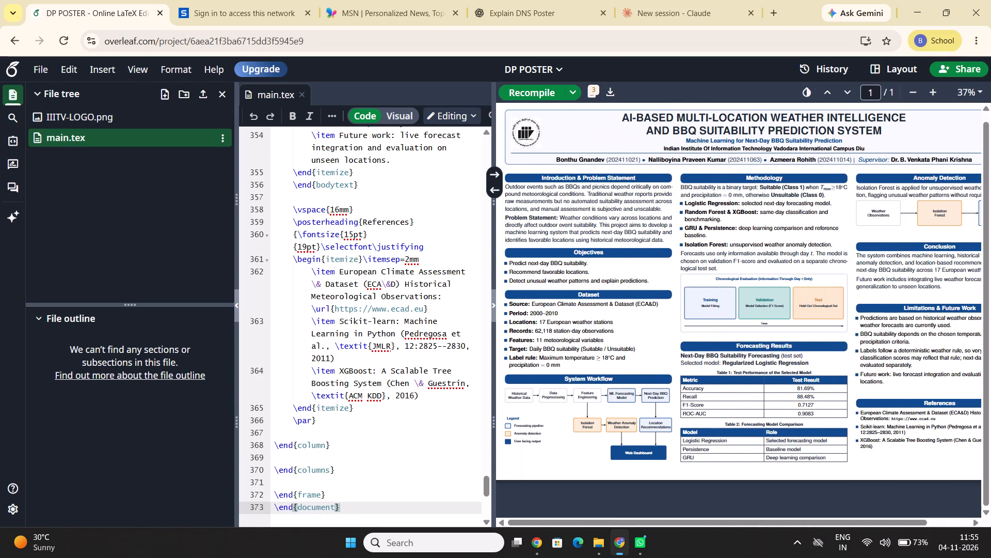
# Examine the poster's middle and third columns up close, from Methodology and Anomaly Detection through Forecasting Results, Limitations & Future Work and References.
pyautogui.hscroll(1, 714, 226)
pyautogui.scroll(-1, 714, 226)
pyautogui.hscroll(-2, 714, 226)
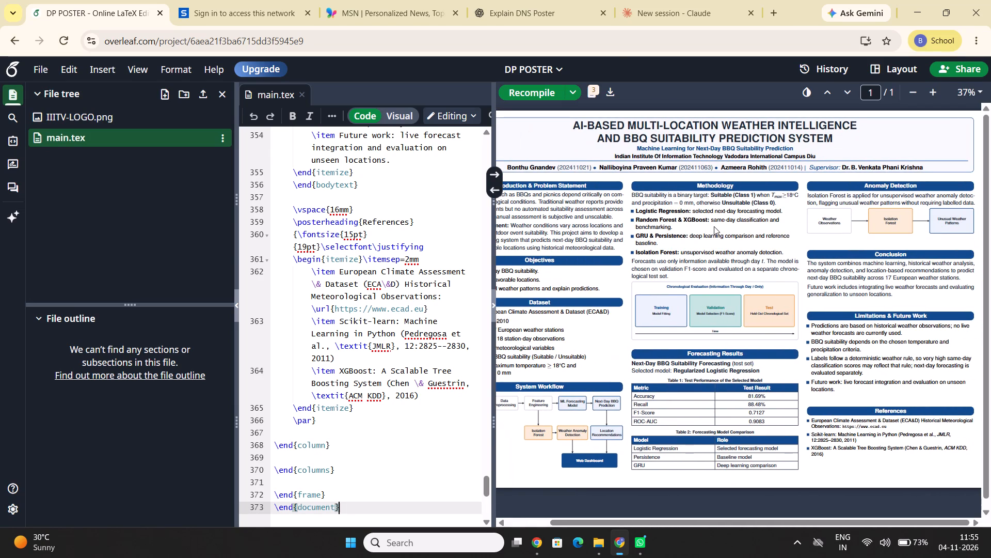
pyautogui.scroll(1, 714, 226)
pyautogui.hscroll(1, 714, 226)
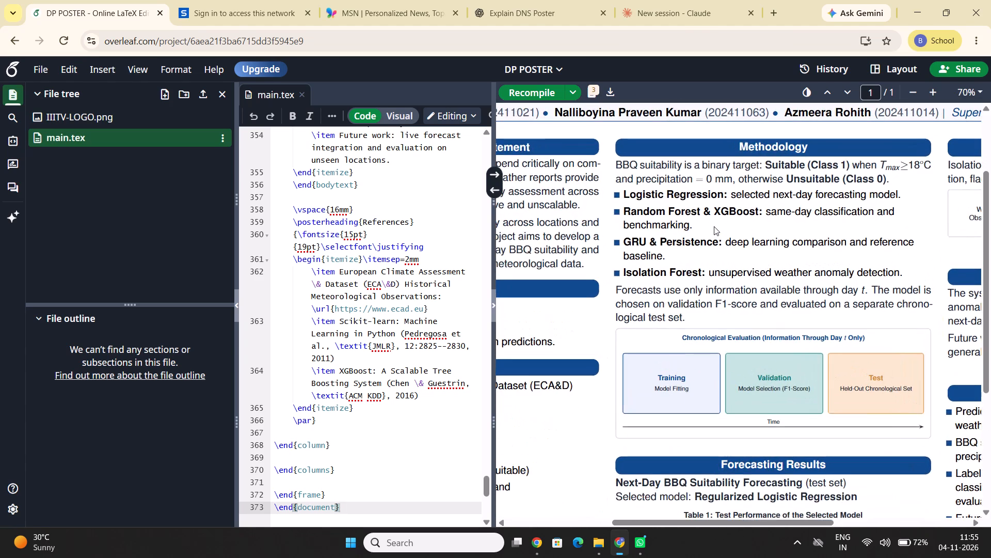
pyautogui.hscroll(-1, 714, 226)
pyautogui.scroll(-1, 714, 226)
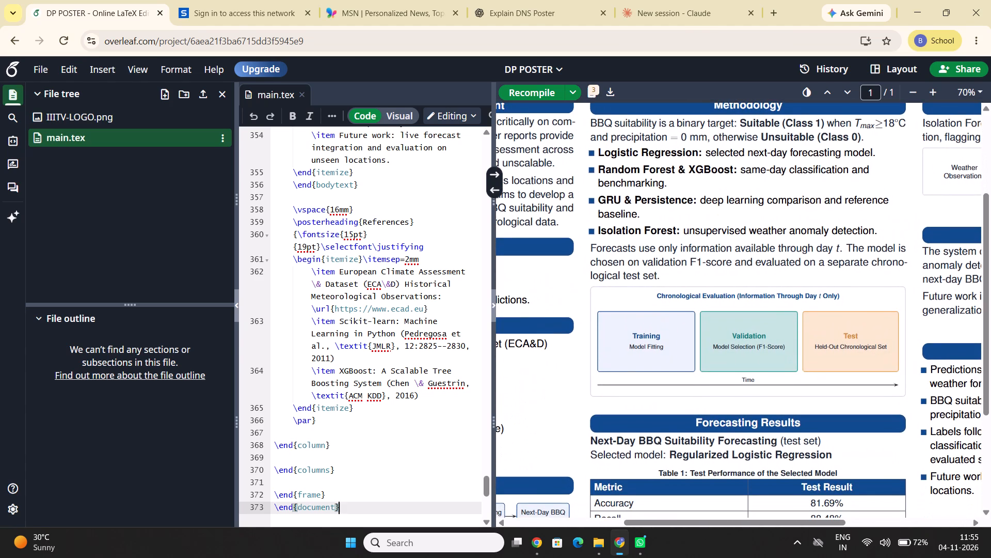
pyautogui.scroll(1, 714, 226)
pyautogui.scroll(-1, 714, 226)
pyautogui.hscroll(-2, 714, 226)
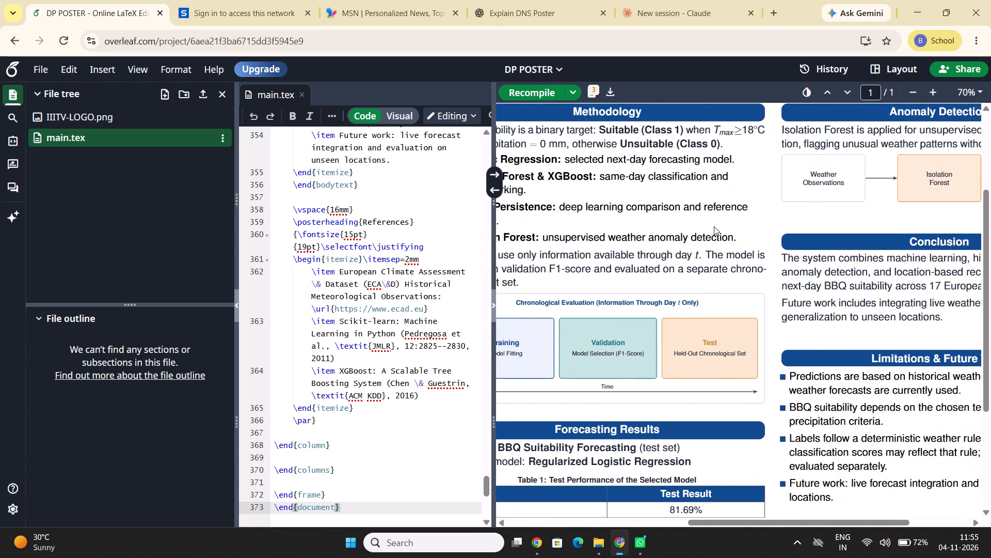
pyautogui.hscroll(-1, 714, 226)
pyautogui.scroll(1, 714, 226)
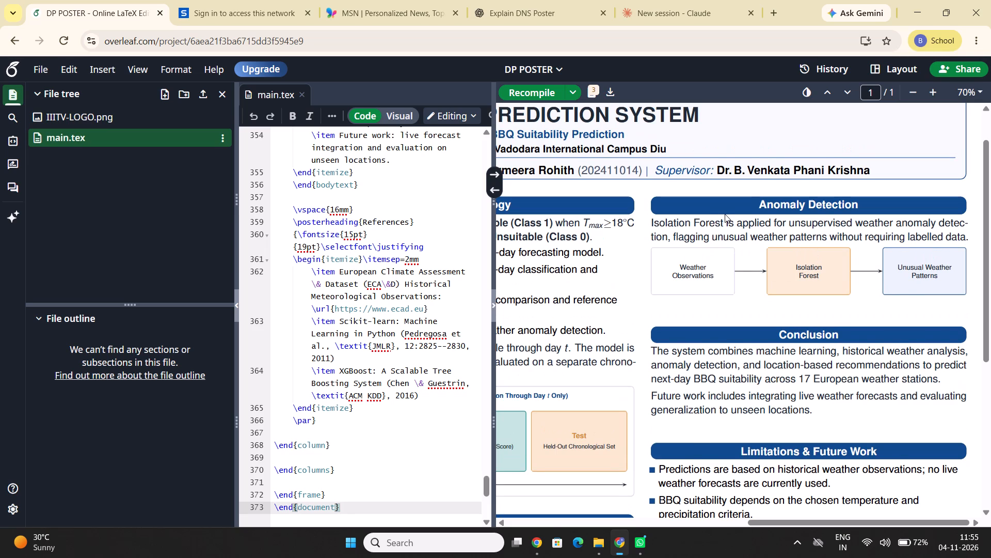
pyautogui.scroll(-3, 725, 214)
pyautogui.hscroll(2, 725, 214)
pyautogui.hscroll(-2, 725, 214)
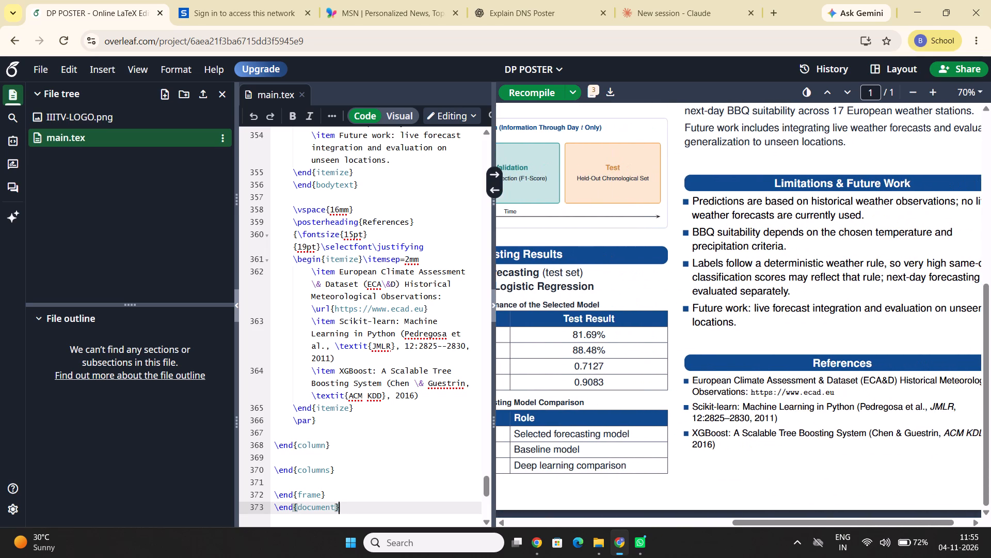
pyautogui.hscroll(-1, 725, 214)
pyautogui.scroll(-1, 725, 214)
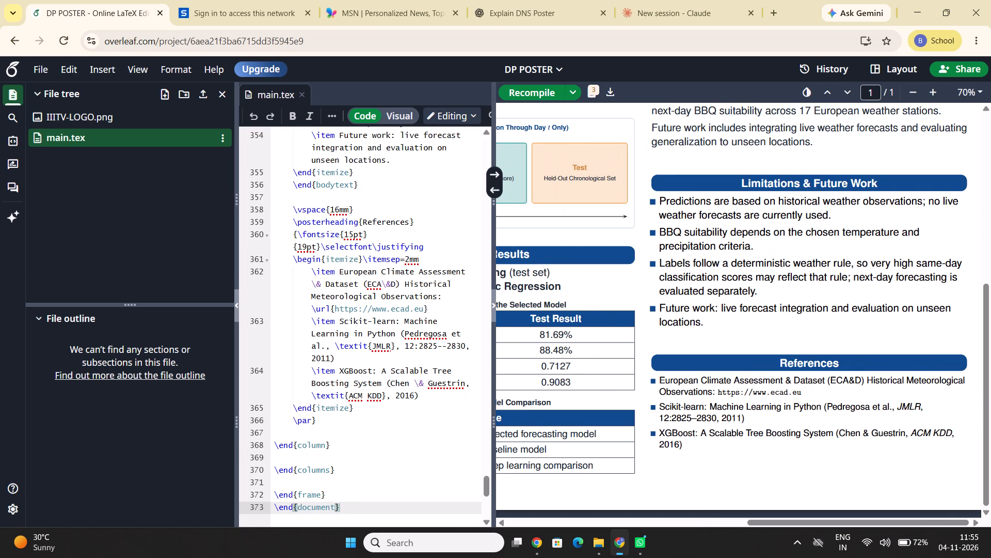
pyautogui.scroll(-1, 725, 214)
pyautogui.hscroll(3, 725, 214)
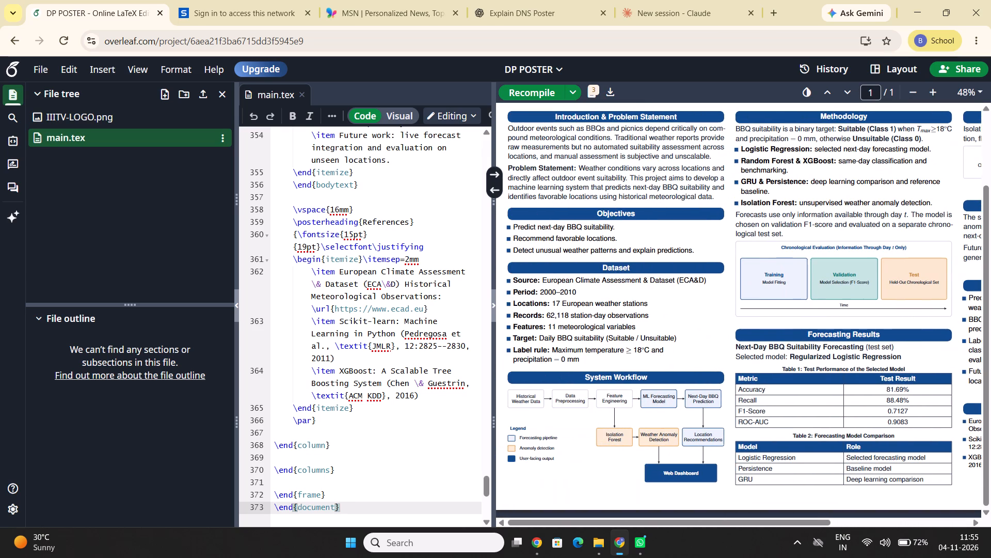
# Examine the poster header with its title and student names line, and how it aligns with the three columns below.
pyautogui.scroll(2, 725, 214)
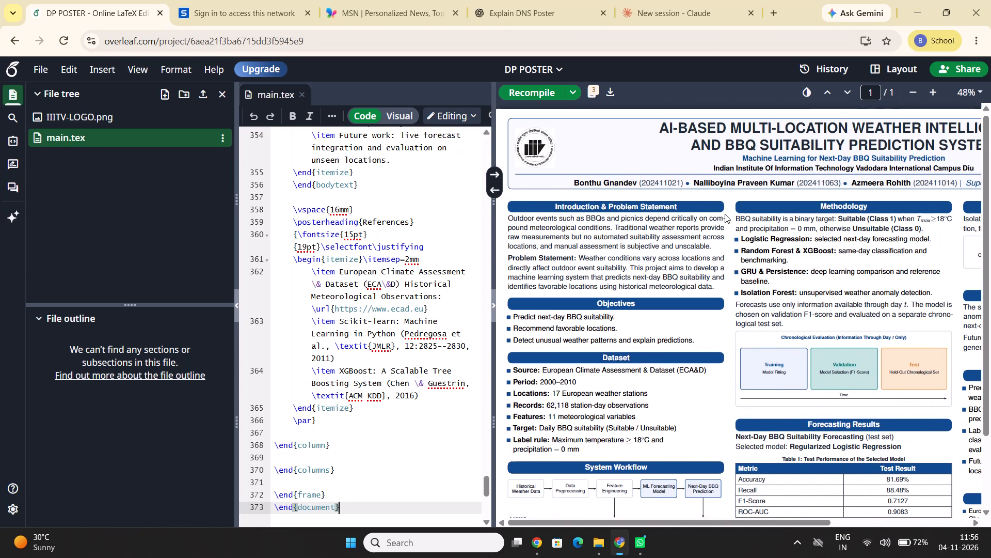
pyautogui.scroll(1, 725, 214)
pyautogui.hscroll(-2, 725, 214)
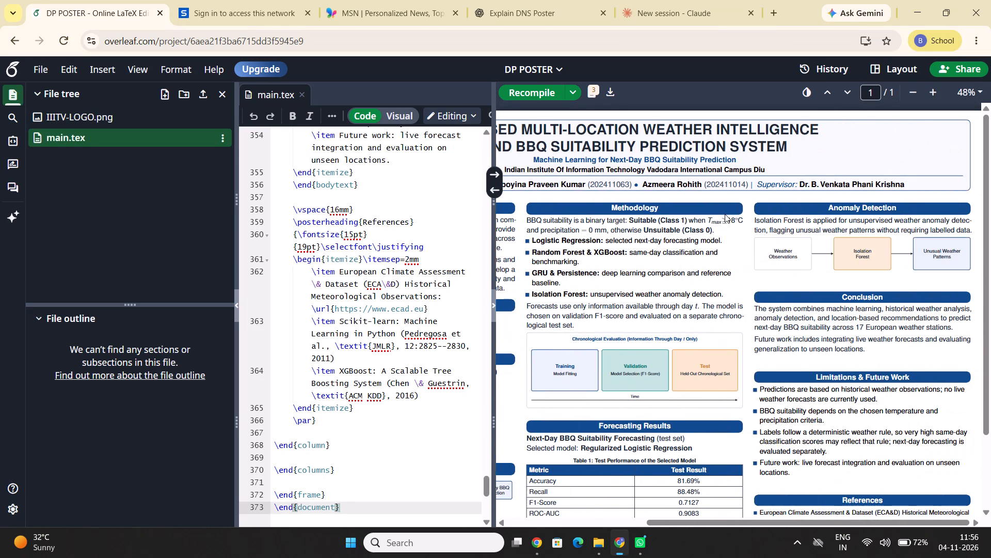
pyautogui.hscroll(-1, 725, 214)
pyautogui.hscroll(1, 725, 214)
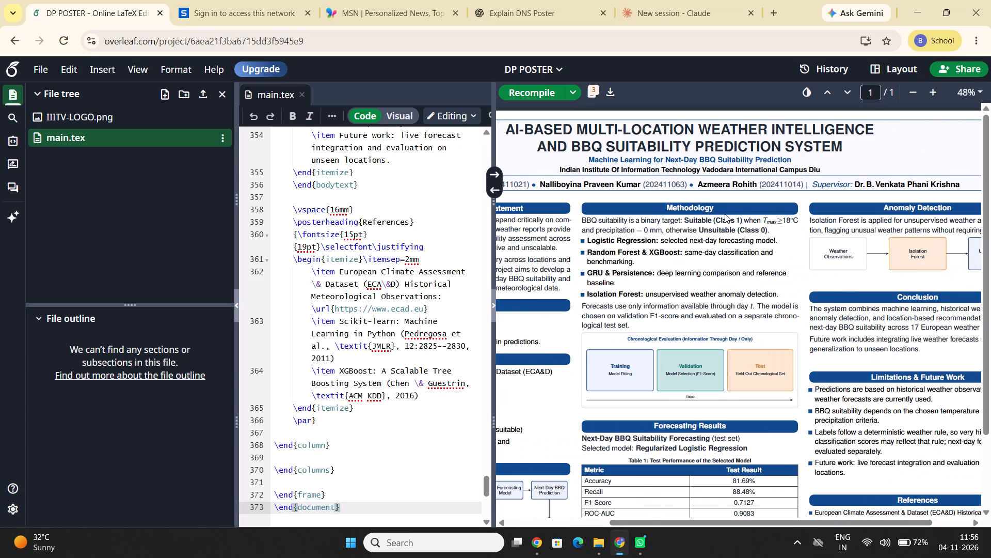
pyautogui.hscroll(2, 725, 214)
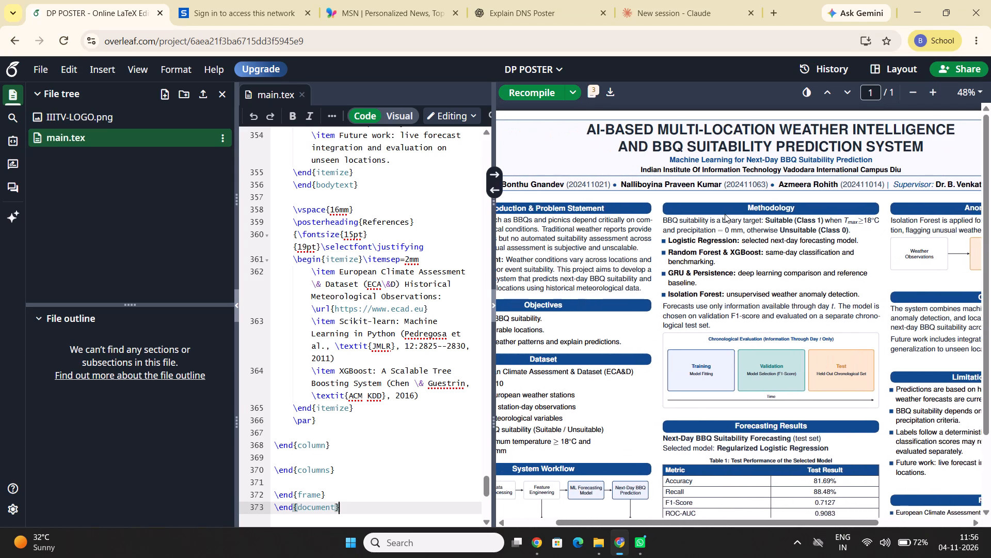
pyautogui.hscroll(2, 725, 214)
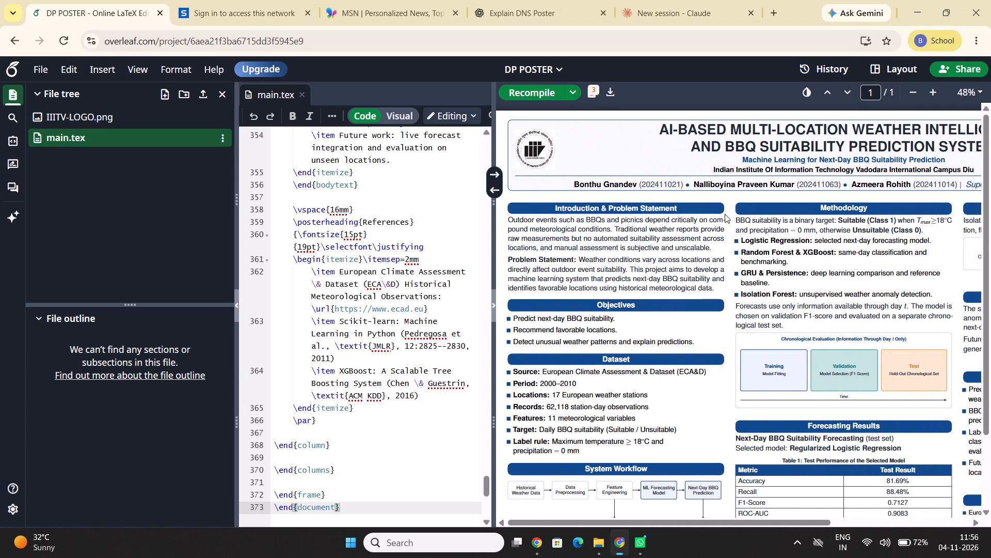
pyautogui.hscroll(1, 725, 214)
pyautogui.hscroll(-1, 725, 214)
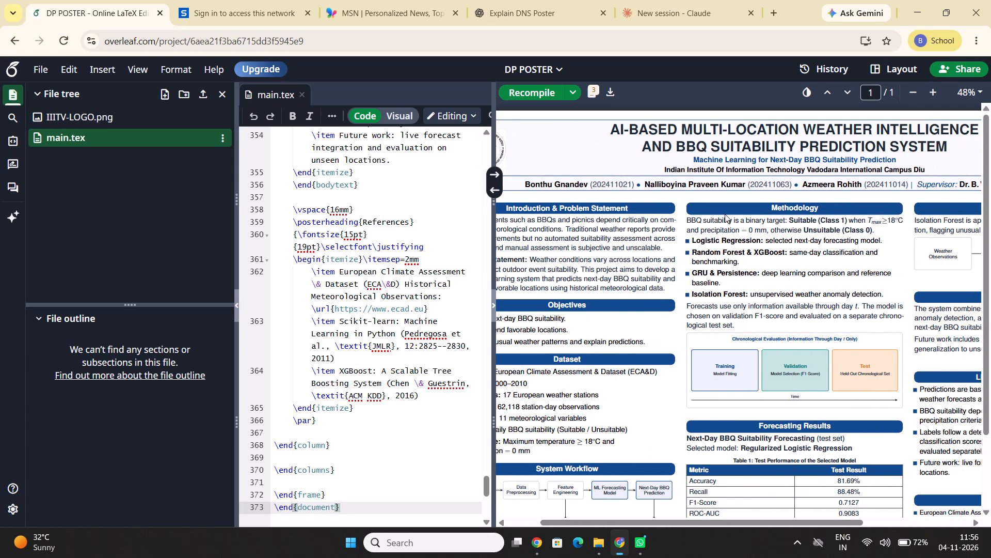
pyautogui.hscroll(-1, 725, 214)
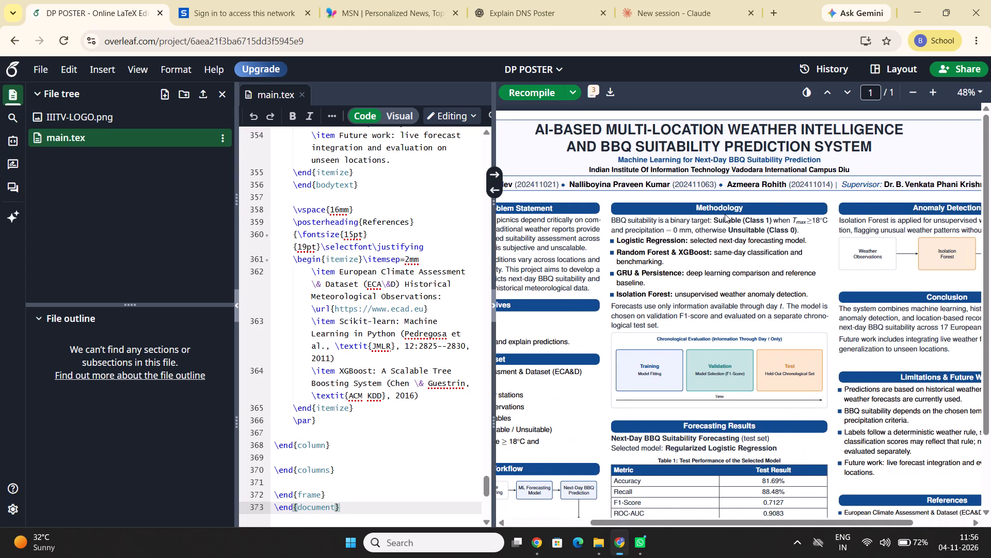
pyautogui.scroll(-1, 725, 214)
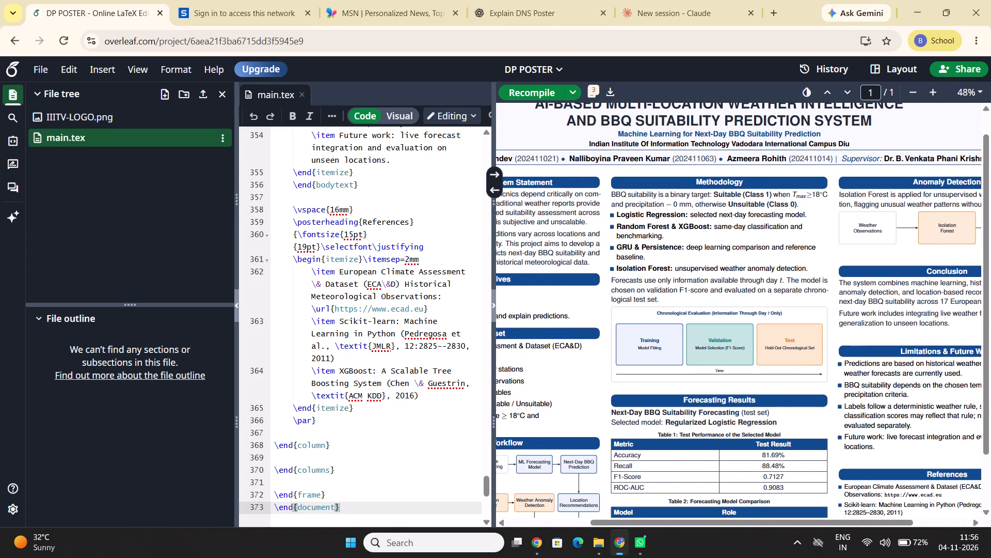
pyautogui.scroll(1, 725, 214)
pyautogui.hscroll(-2, 725, 214)
pyautogui.hscroll(2, 725, 214)
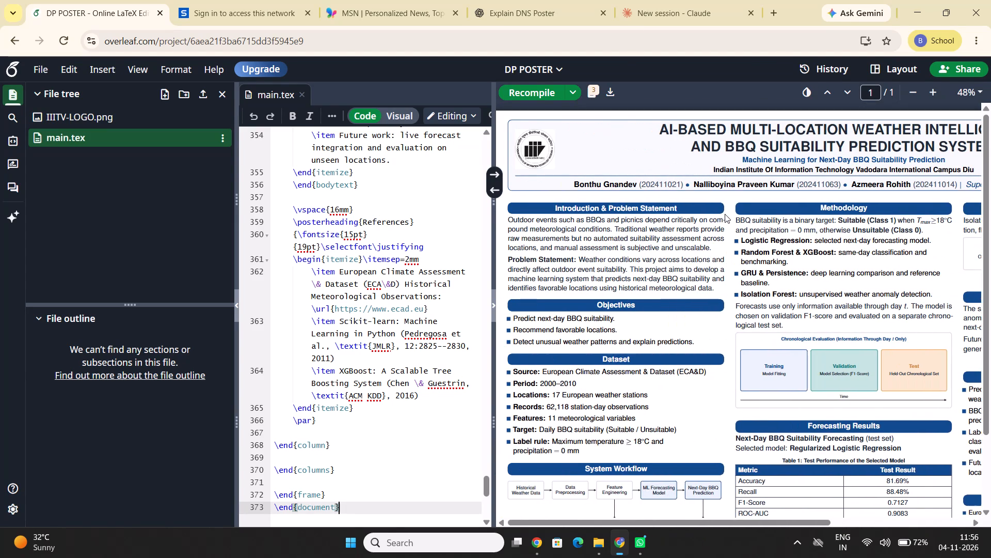
pyautogui.scroll(-1, 725, 214)
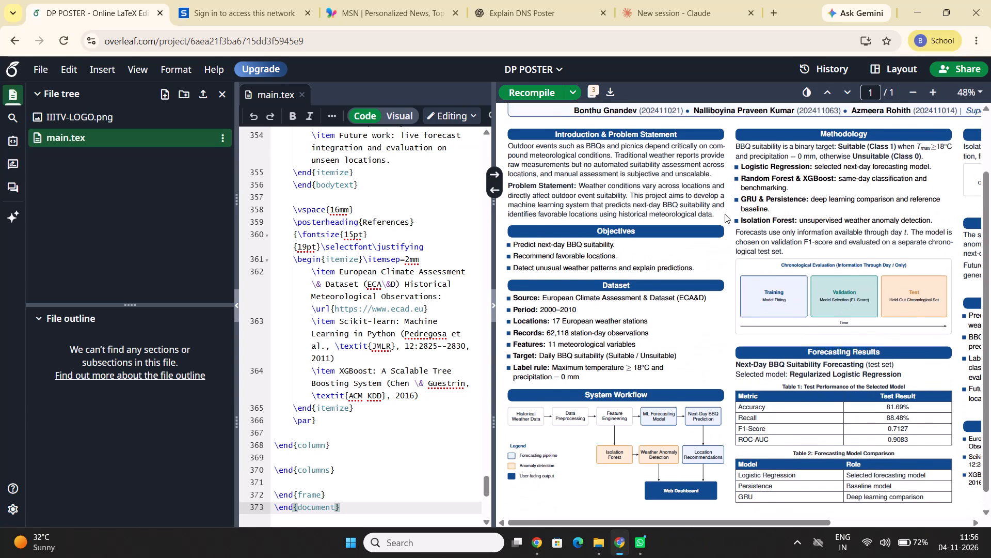
pyautogui.scroll(-1, 725, 214)
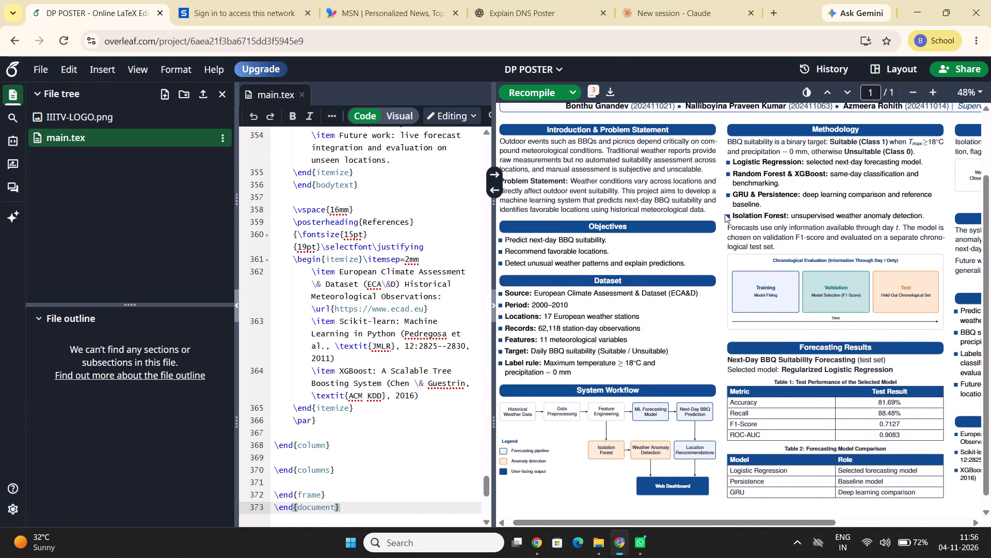
# Try to jump from the "Selected forecasting model" entry of Table 2 in the poster preview to its source code.
pyautogui.hscroll(-2, 725, 214)
pyautogui.scroll(-1, 725, 214)
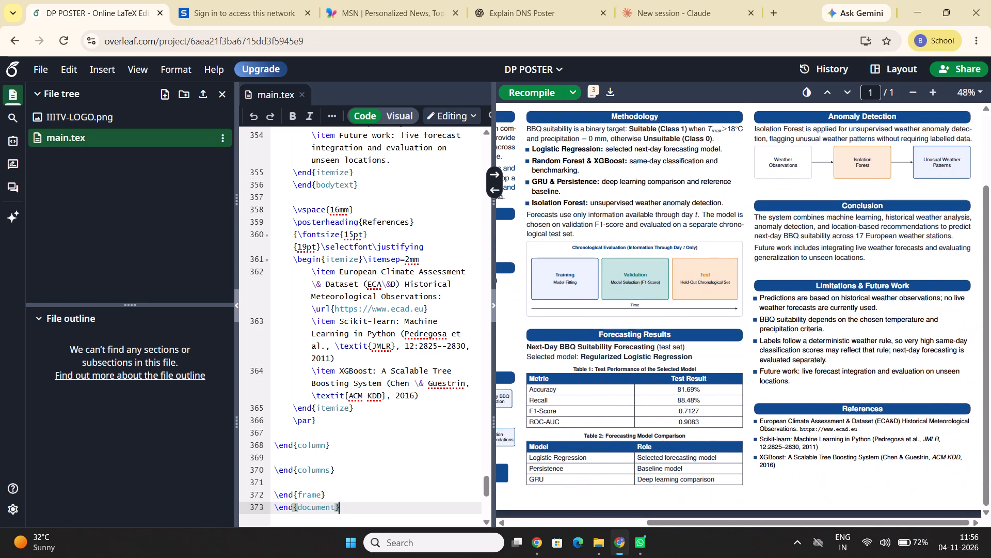
pyautogui.hscroll(1, 725, 214)
pyautogui.scroll(-1, 725, 214)
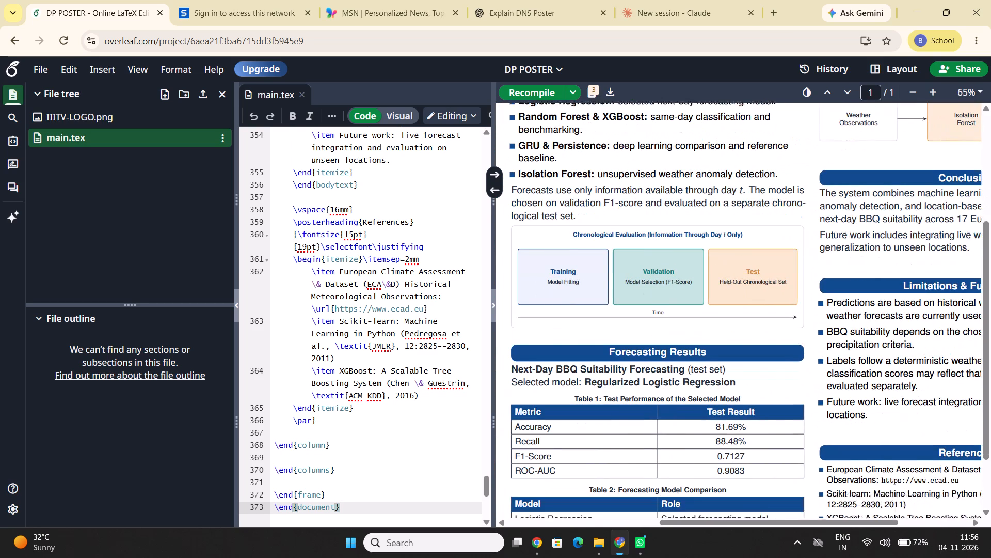
pyautogui.scroll(-1, 725, 214)
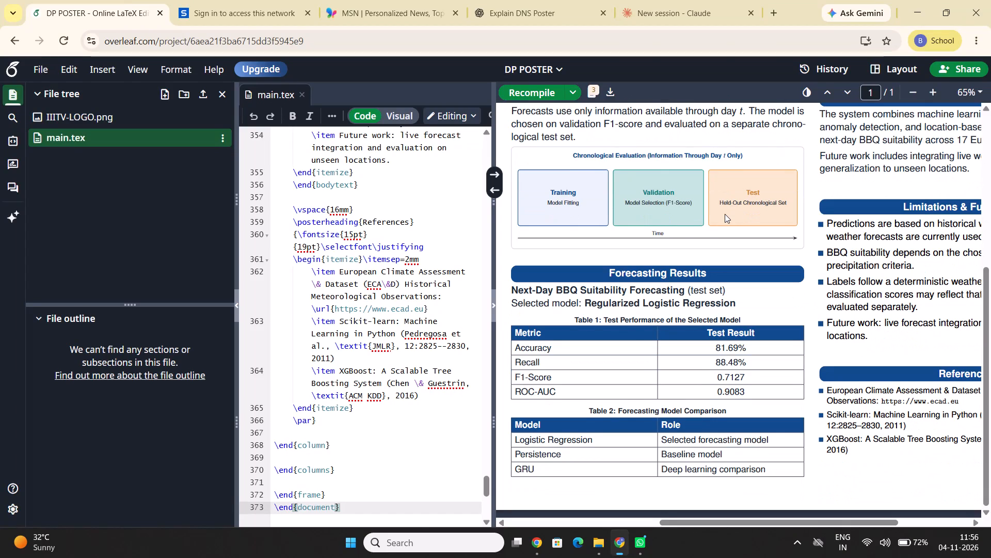
pyautogui.scroll(1, 725, 214)
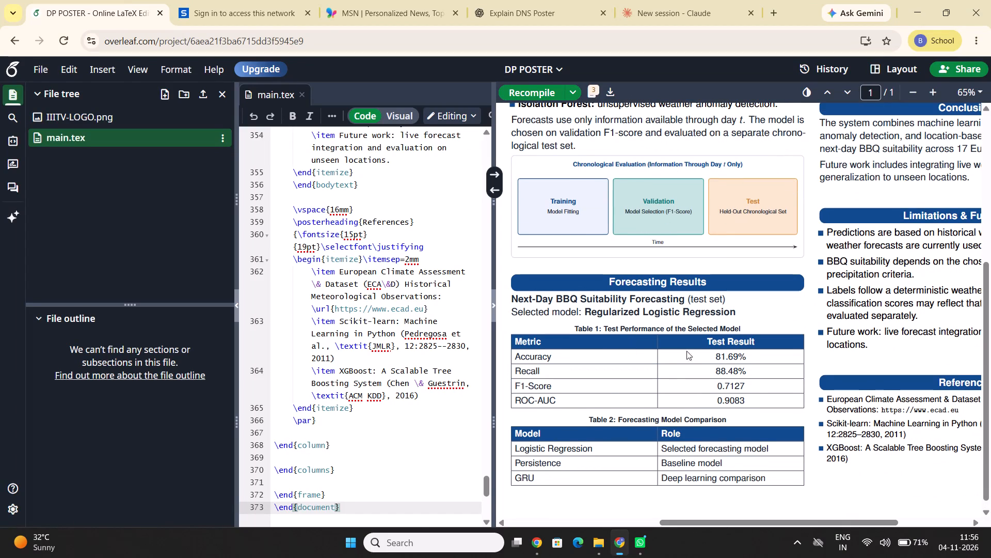
pyautogui.scroll(-1, 657, 428)
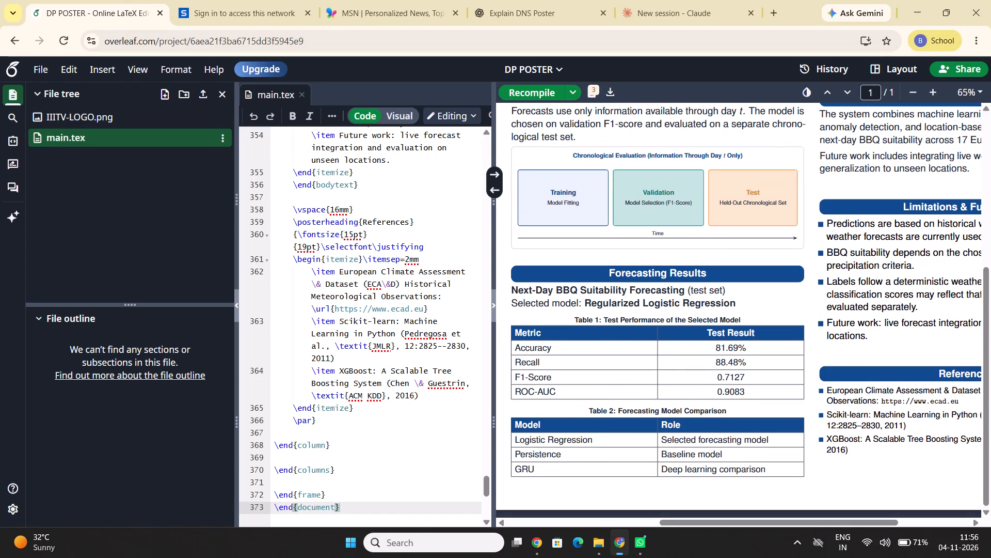
pyautogui.tripleClick(672, 443)
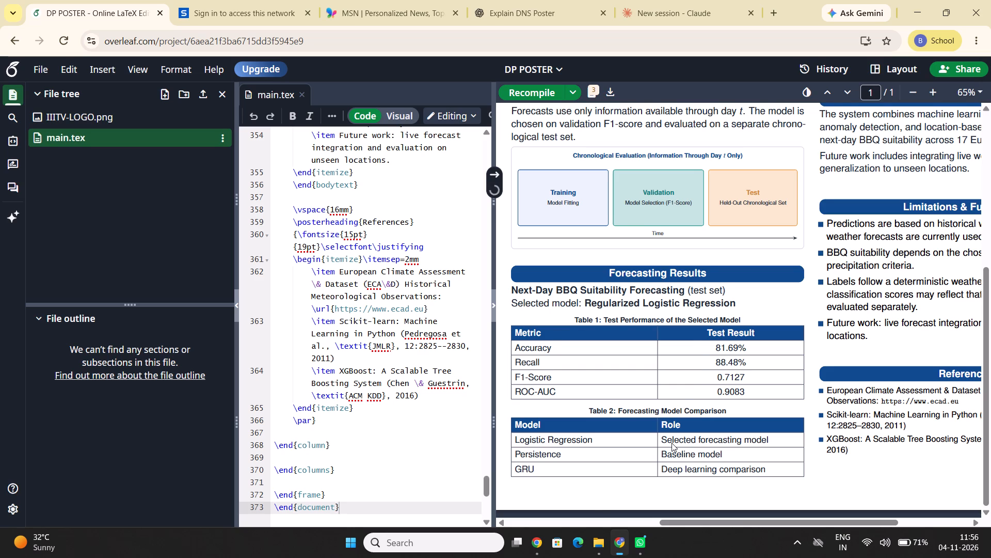
# Examine the third column from Anomaly Detection to References, followed by the layout of the whole poster.
pyautogui.hscroll(-1, 672, 443)
pyautogui.scroll(1, 672, 443)
pyautogui.scroll(-1, 672, 443)
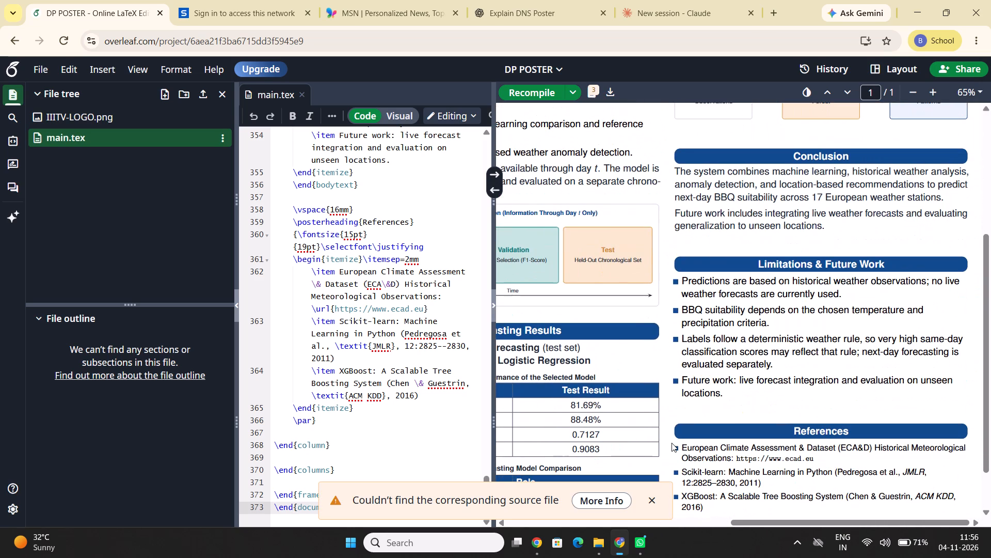
pyautogui.scroll(-1, 672, 443)
pyautogui.hscroll(-1, 672, 443)
pyautogui.scroll(-1, 672, 443)
pyautogui.scroll(1, 672, 443)
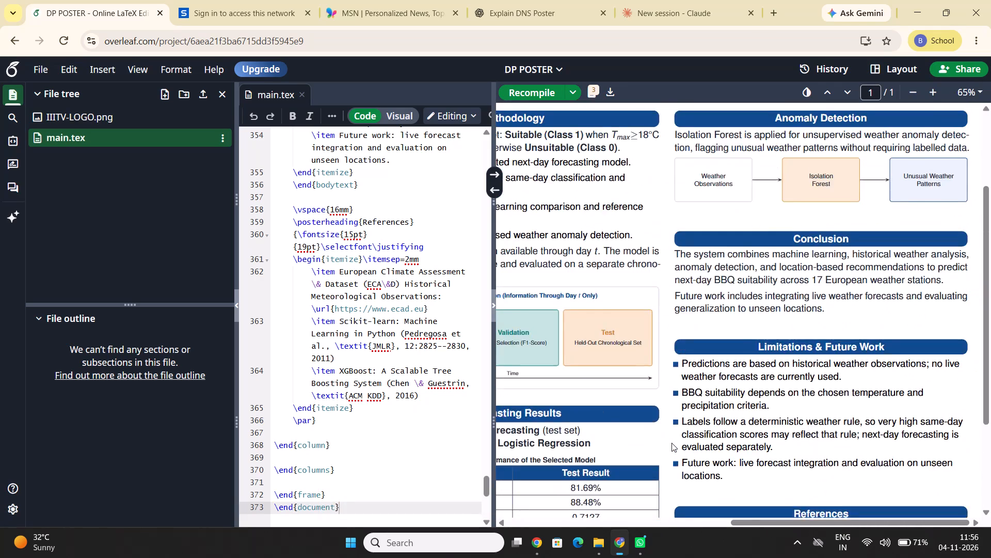
pyautogui.scroll(1, 672, 443)
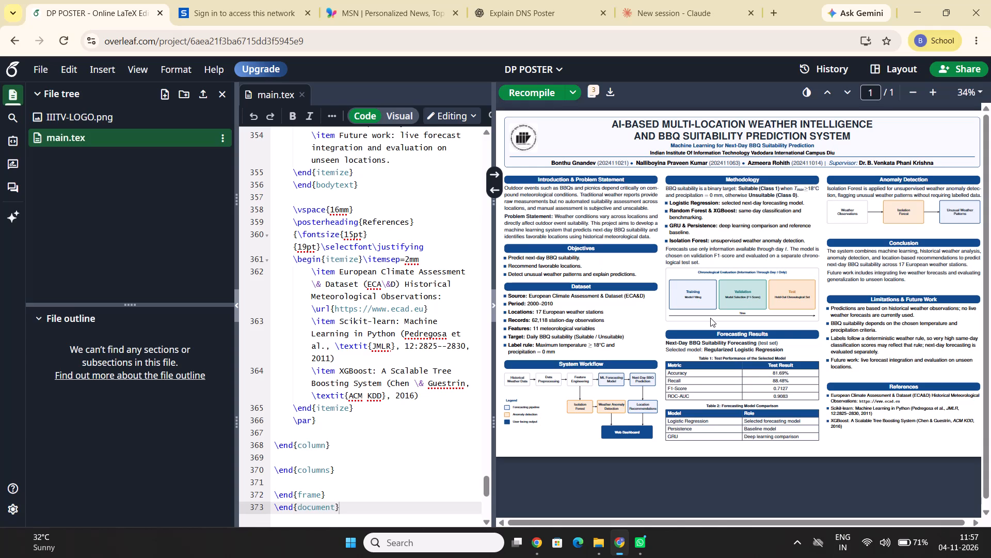
pyautogui.scroll(-1, 710, 318)
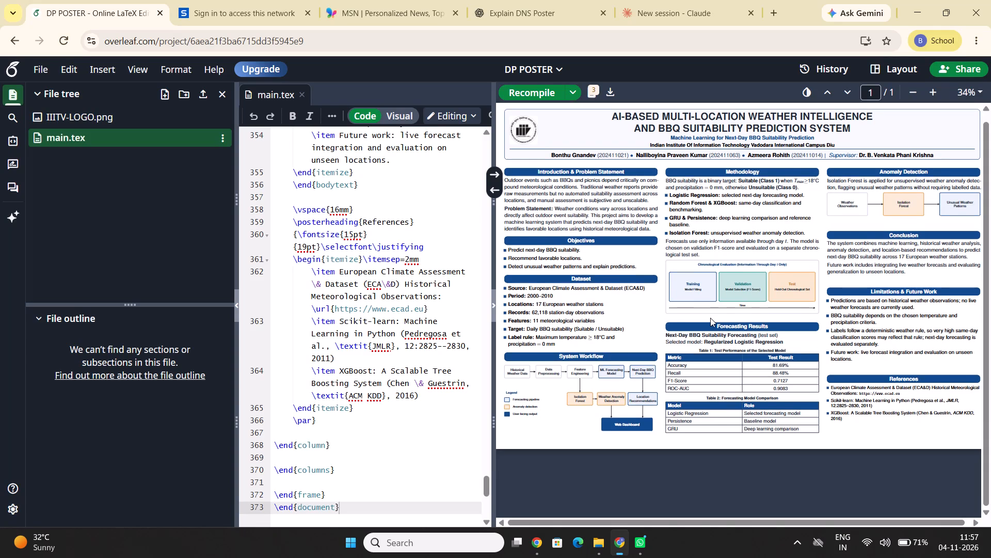
pyautogui.scroll(-1, 710, 318)
pyautogui.scroll(1, 710, 318)
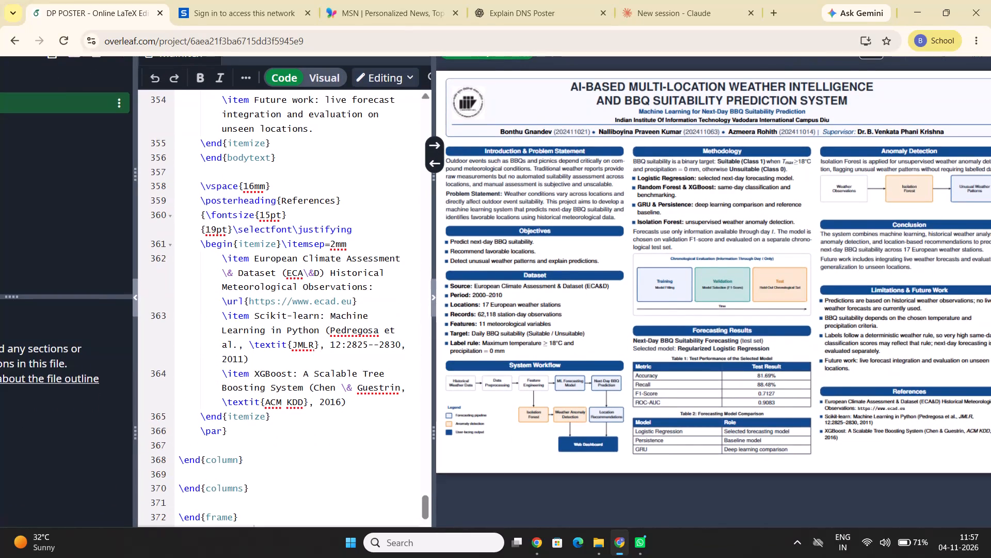
# Try to jump from the student names and roll numbers line in the poster preview to its source code.
pyautogui.scroll(1, 695, 223)
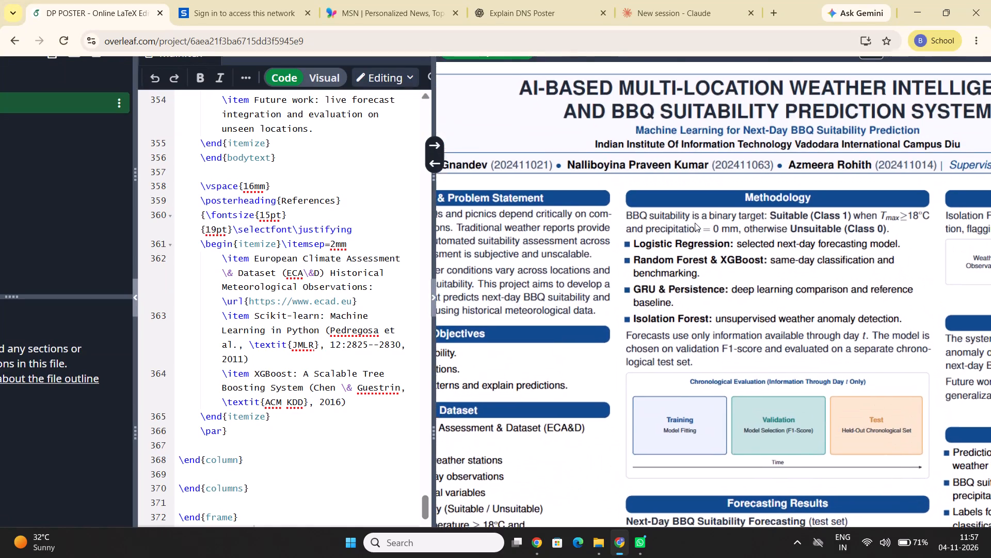
pyautogui.hscroll(2, 695, 223)
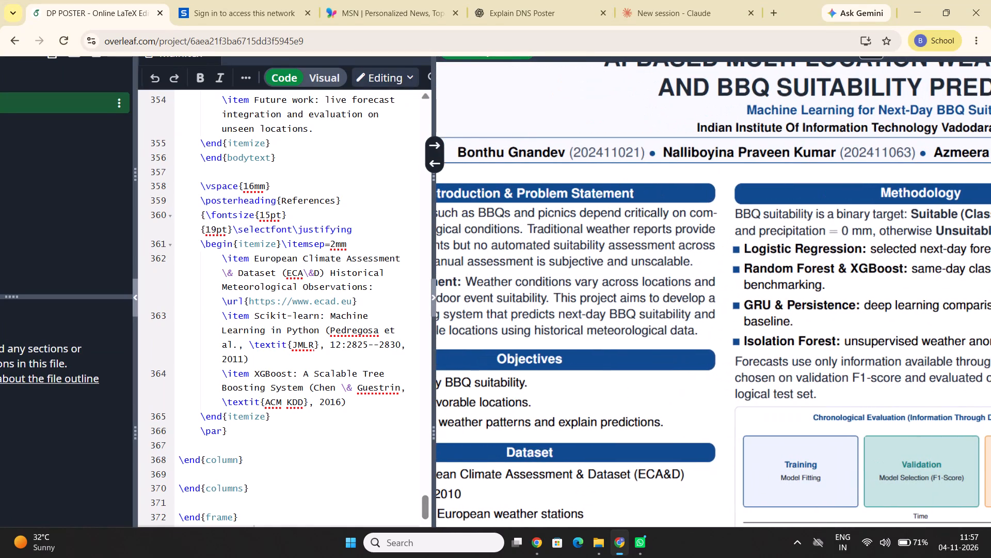
pyautogui.click(603, 156)
pyautogui.tripleClick(603, 156)
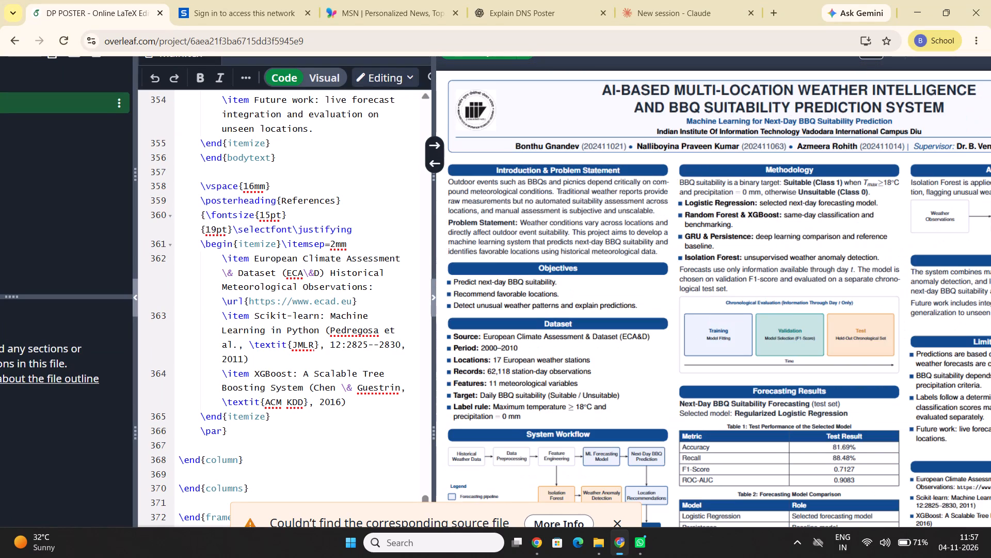
# Look back through the poster's LaTeX source from the References section to the System Workflow diagram code.
pyautogui.scroll(2, 389, 248)
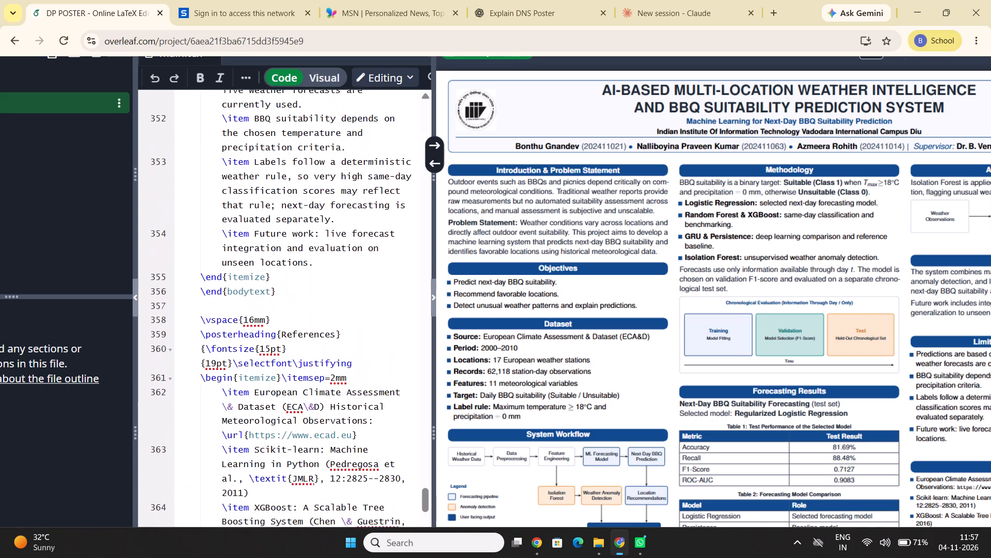
pyautogui.scroll(7, 420, 258)
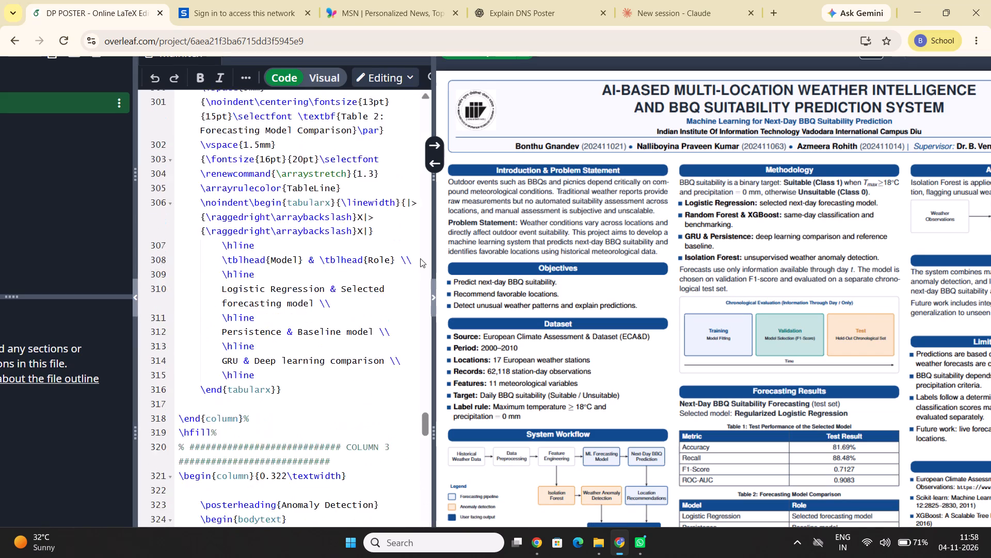
pyautogui.scroll(4, 420, 258)
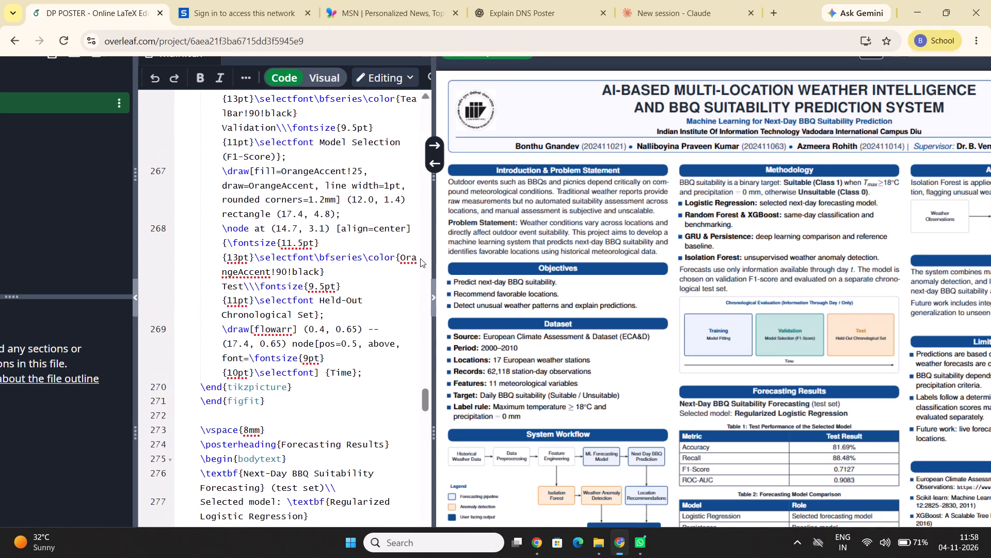
pyautogui.scroll(5, 420, 258)
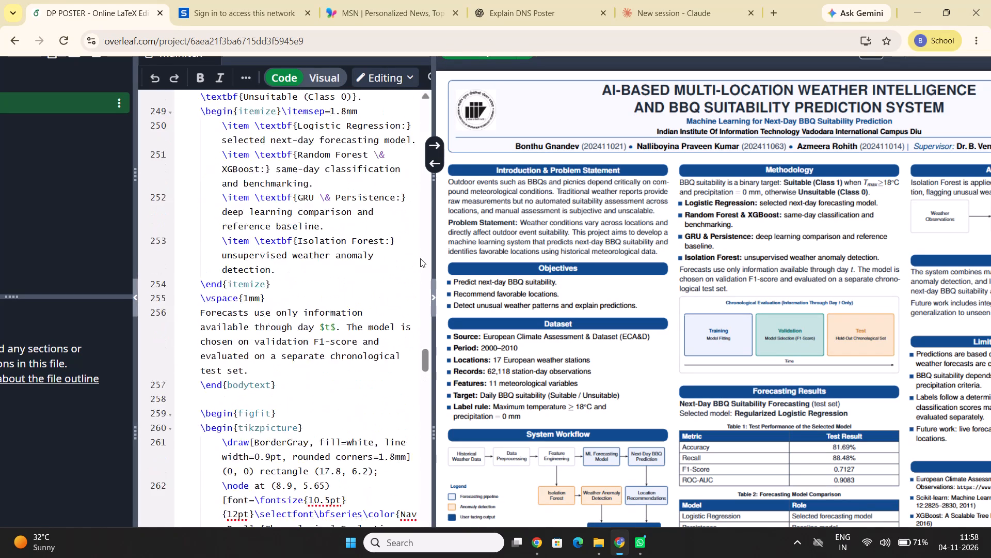
pyautogui.scroll(3, 420, 258)
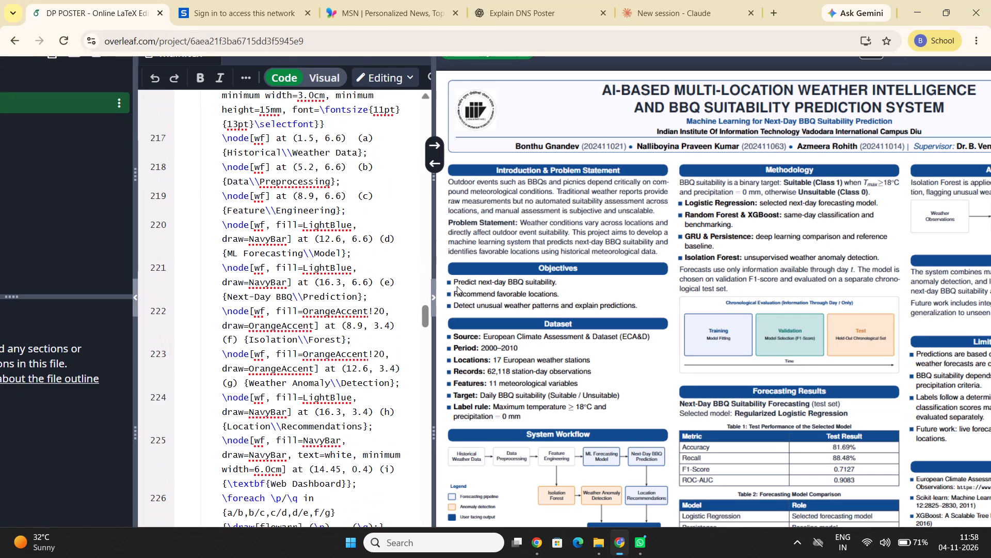
# Find the Kuro app on the computer and launch it.
pyautogui.click(471, 542)
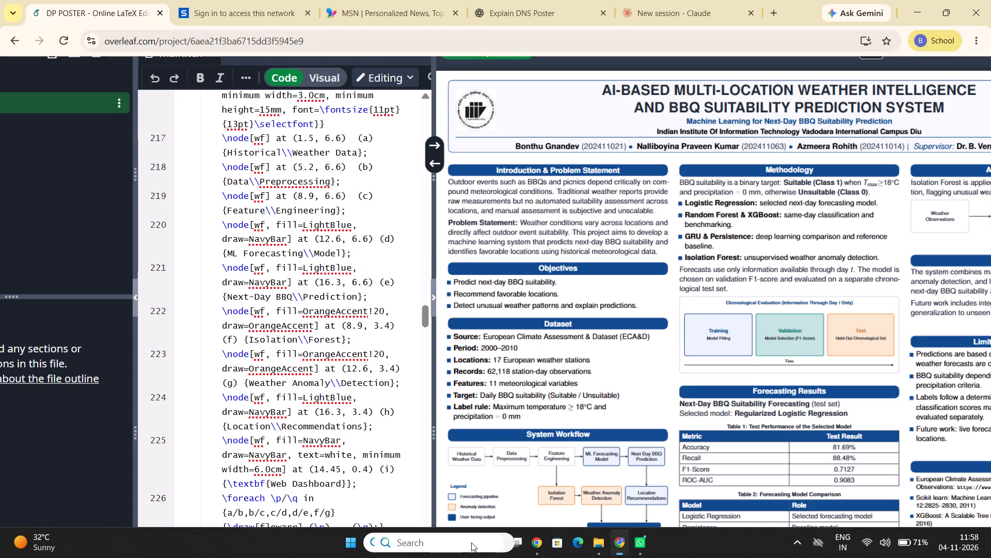
pyautogui.write('kuro')
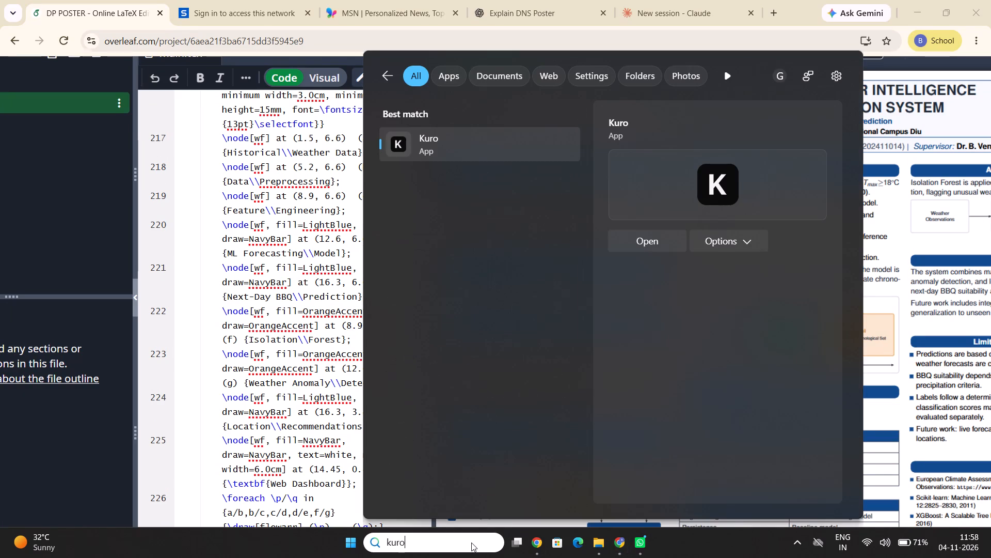
pyautogui.press('Return')
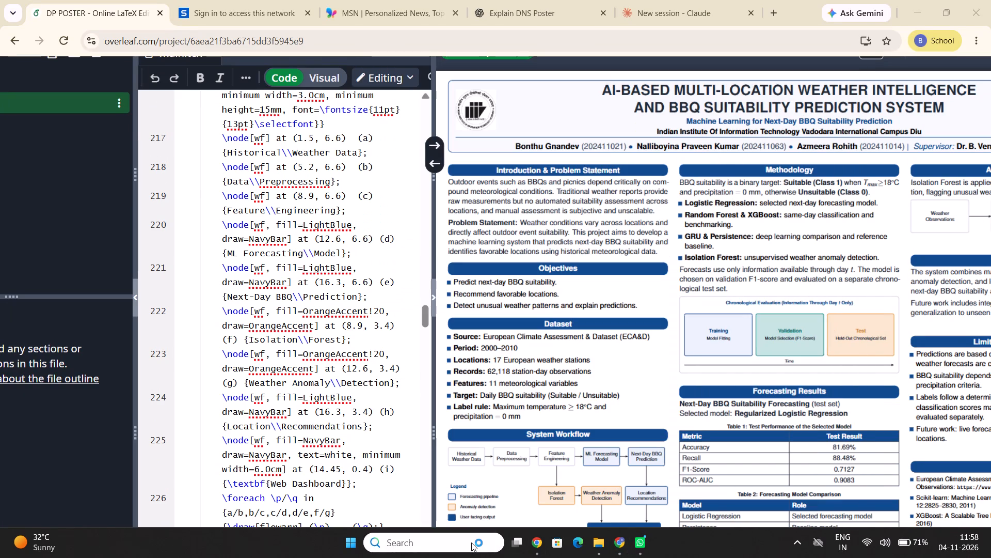
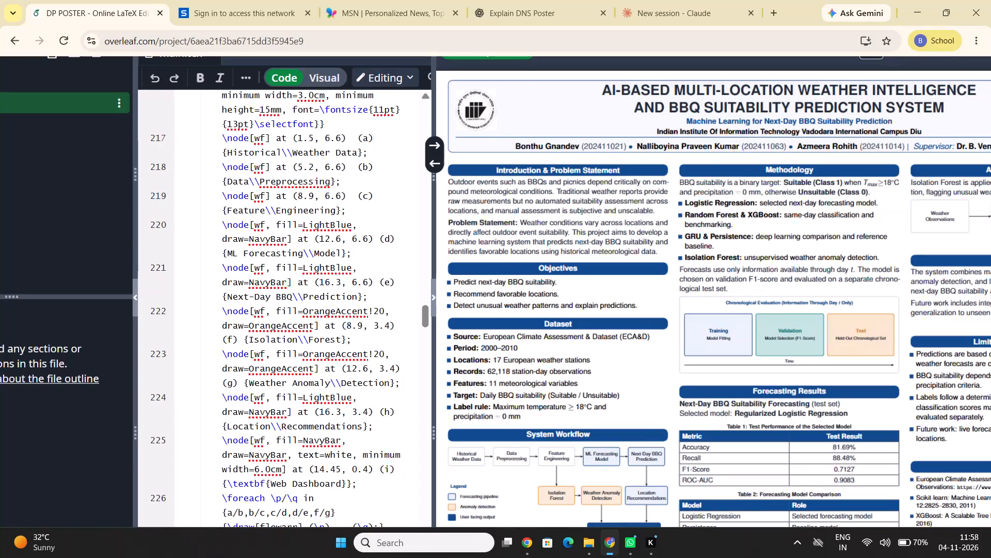
# Examine the poster preview's three columns up close, followed by the header and the layout of the whole page.
pyautogui.scroll(-1, 827, 281)
pyautogui.hscroll(-2, 827, 281)
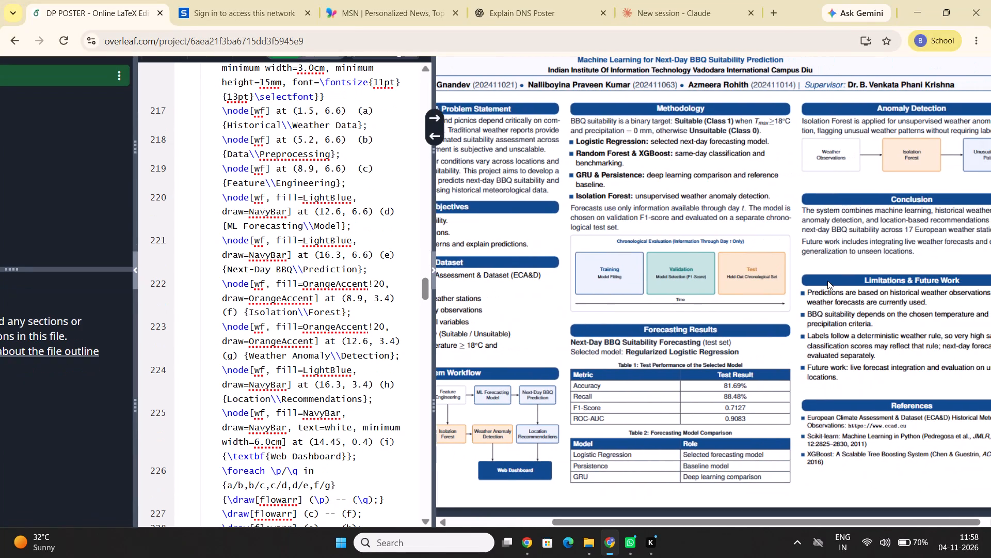
pyautogui.scroll(1, 827, 281)
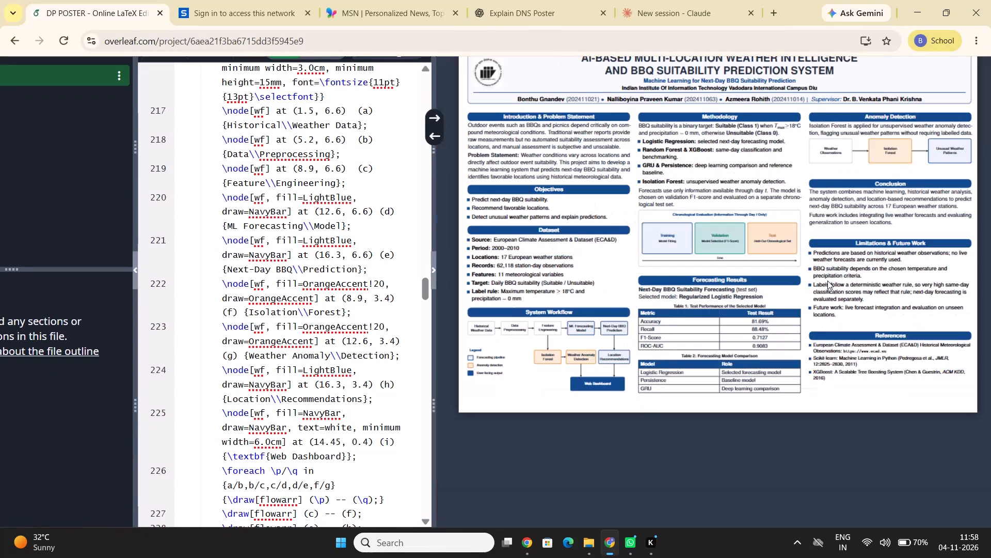
pyautogui.scroll(3, 827, 281)
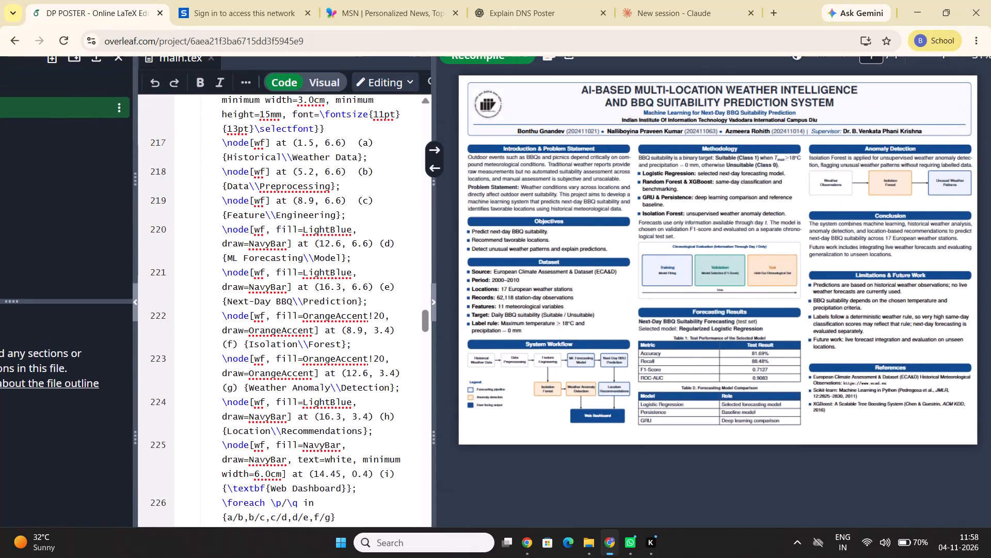
pyautogui.hscroll(2, 827, 281)
pyautogui.scroll(-1, 827, 281)
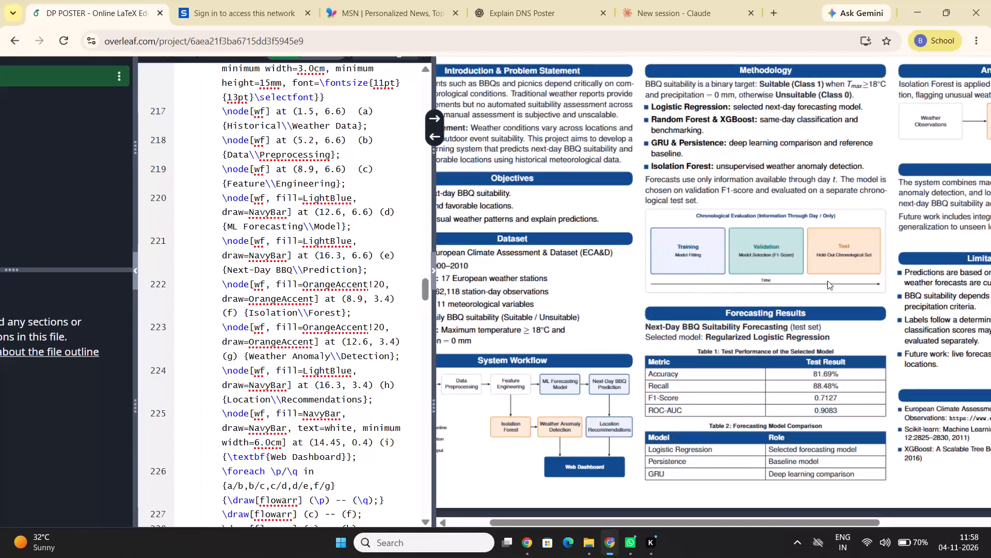
pyautogui.scroll(-1, 827, 281)
pyautogui.hscroll(-2, 827, 281)
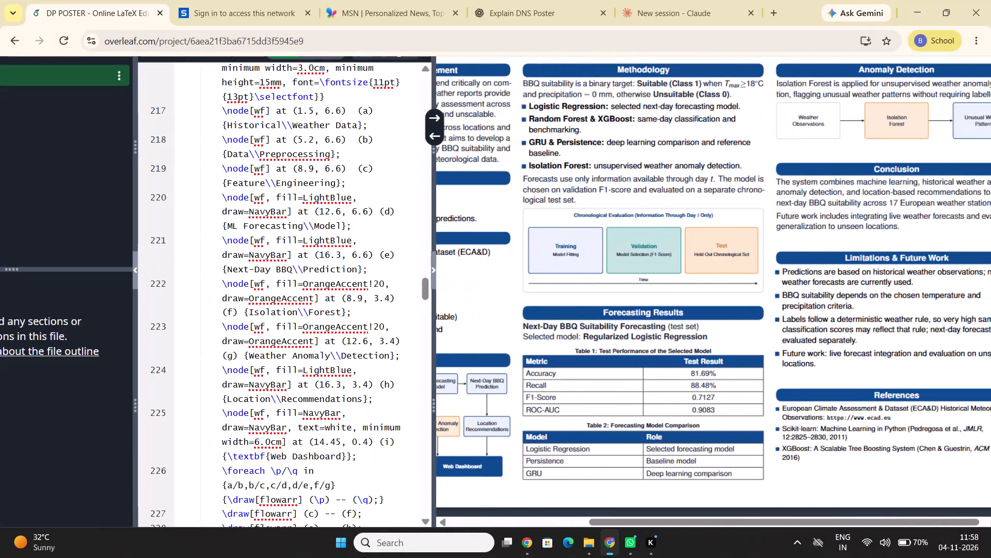
pyautogui.hscroll(-1, 827, 281)
pyautogui.hscroll(3, 827, 281)
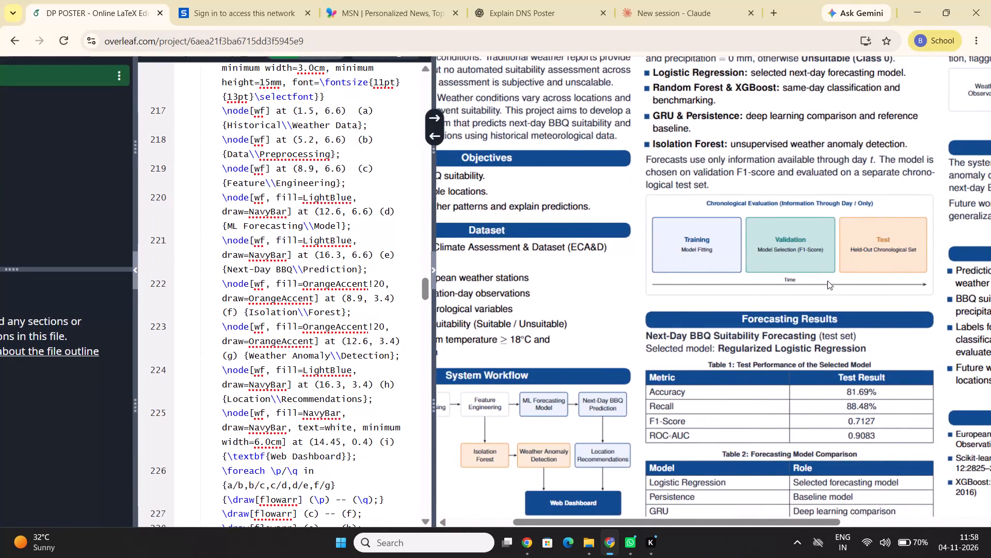
pyautogui.hscroll(2, 827, 281)
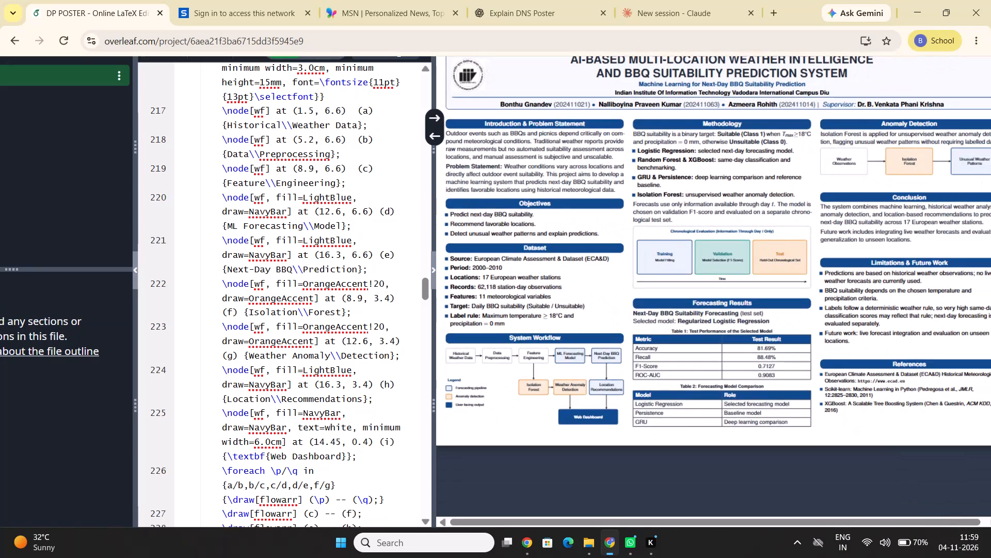
pyautogui.scroll(2, 827, 281)
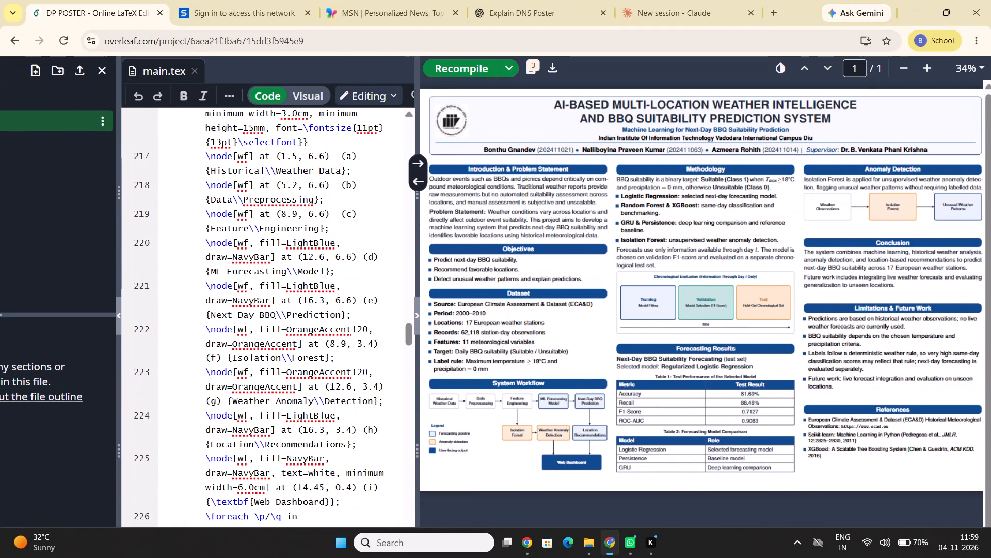
pyautogui.scroll(1, 827, 281)
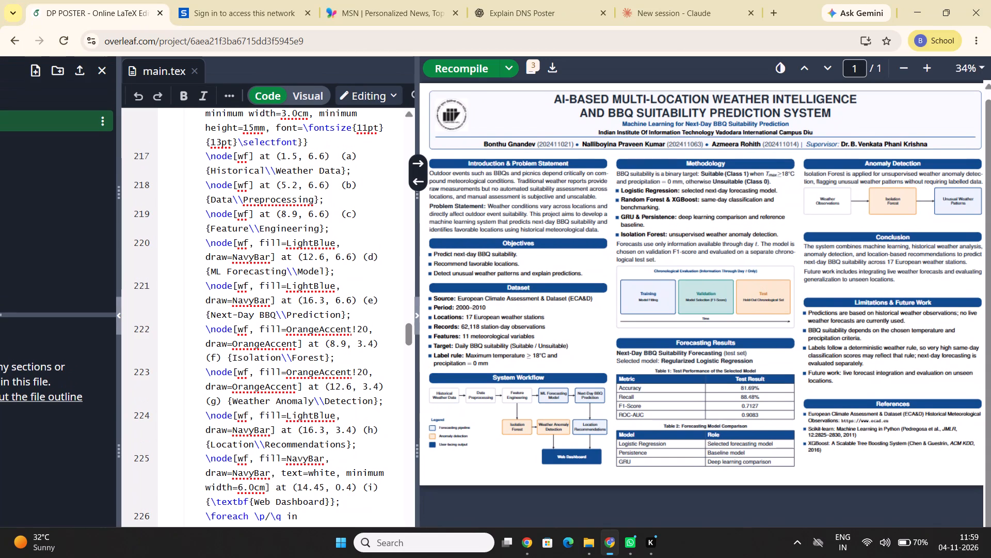
pyautogui.scroll(-1, 827, 281)
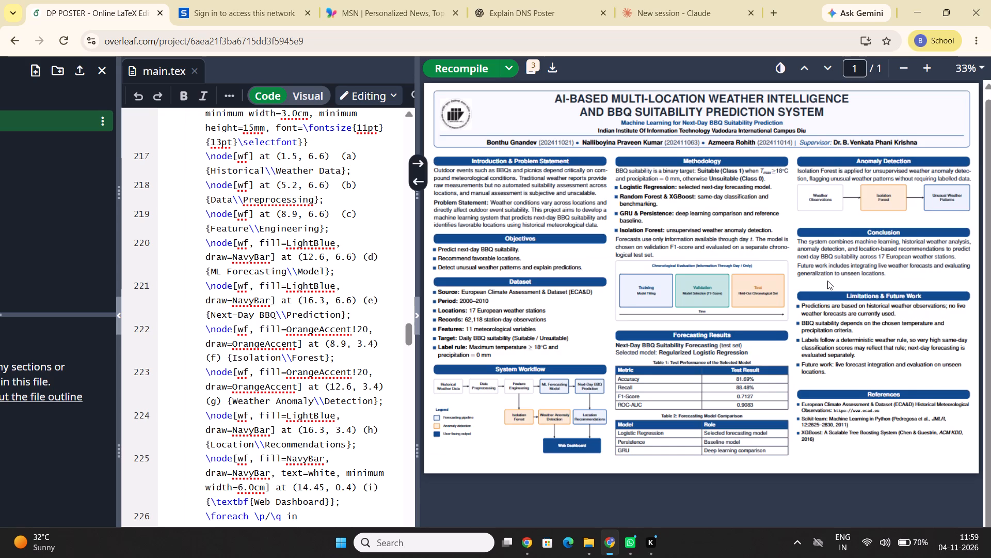
pyautogui.hscroll(-2, 827, 281)
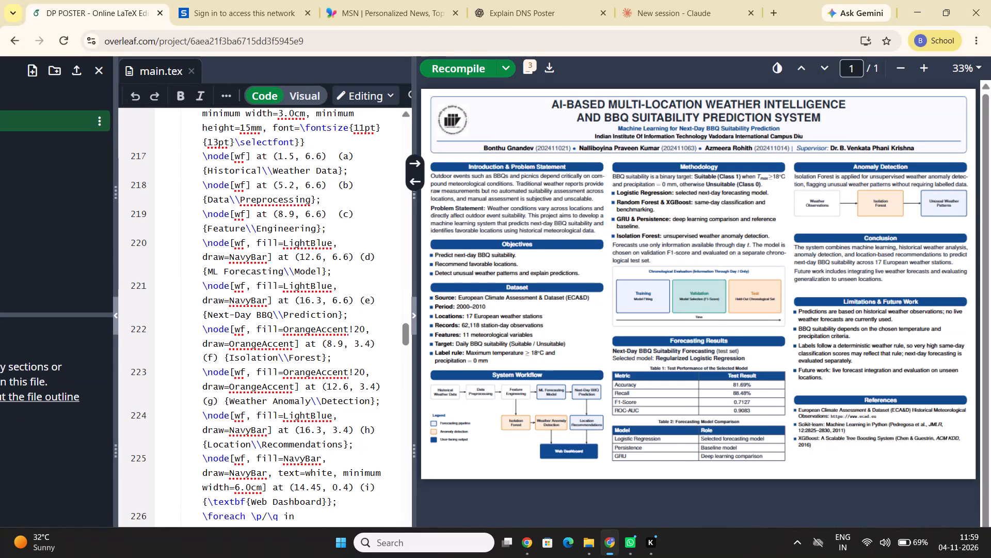
# Examine the institute logo in the poster's header up close in the preview.
pyautogui.moveTo(412, 216); pyautogui.dragTo(568, 237)
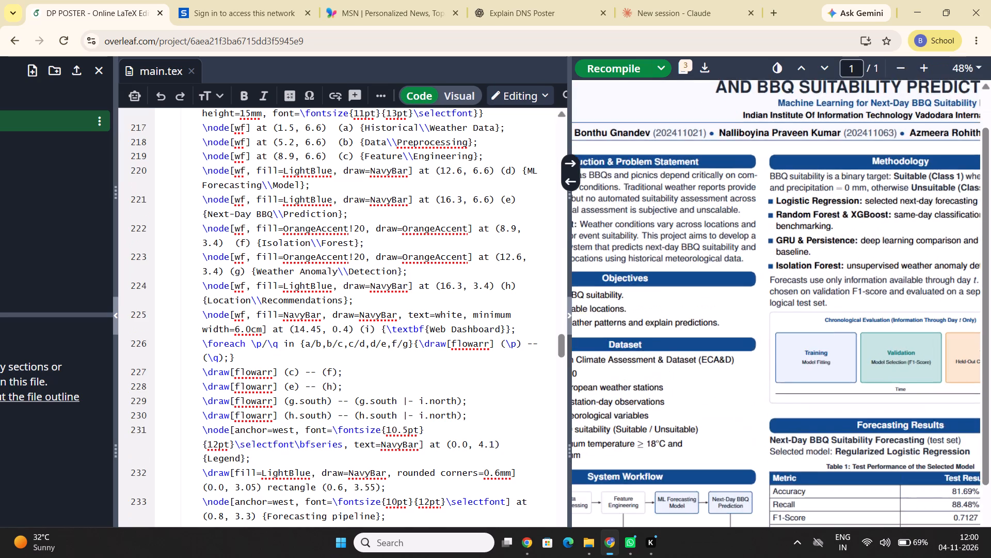
pyautogui.scroll(4, 750, 228)
pyautogui.hscroll(3, 750, 228)
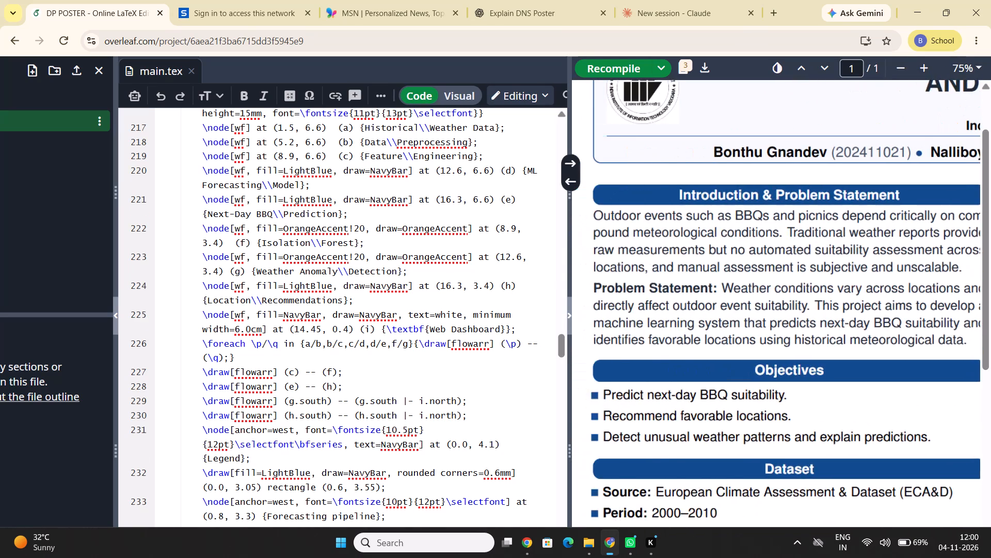
pyautogui.scroll(3, 750, 228)
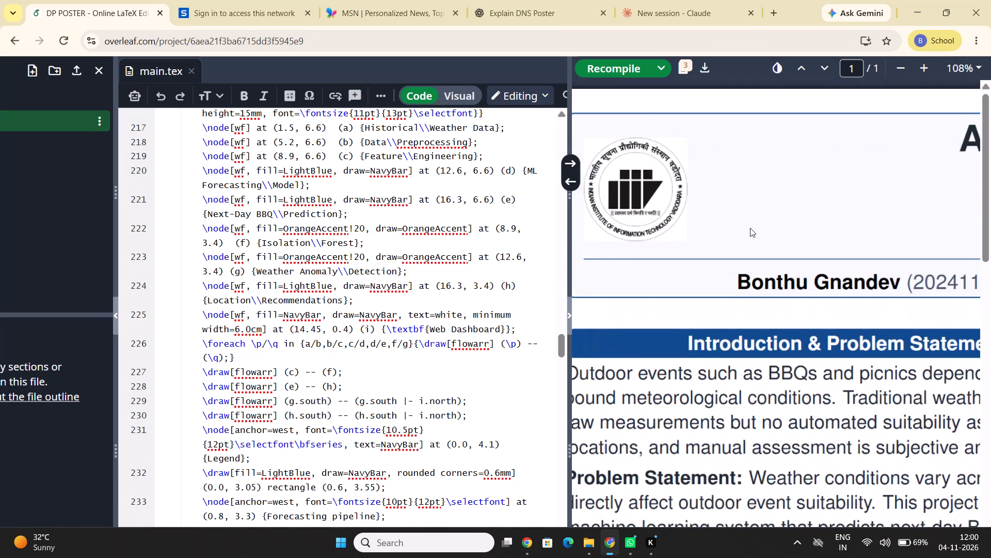
pyautogui.hscroll(3, 750, 228)
pyautogui.scroll(1, 750, 228)
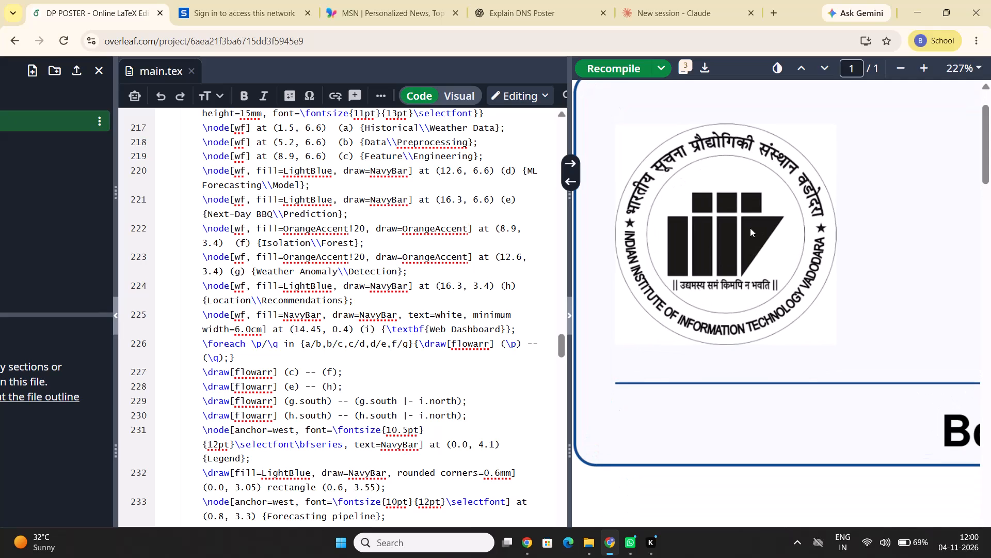
pyautogui.hscroll(-4, 705, 247)
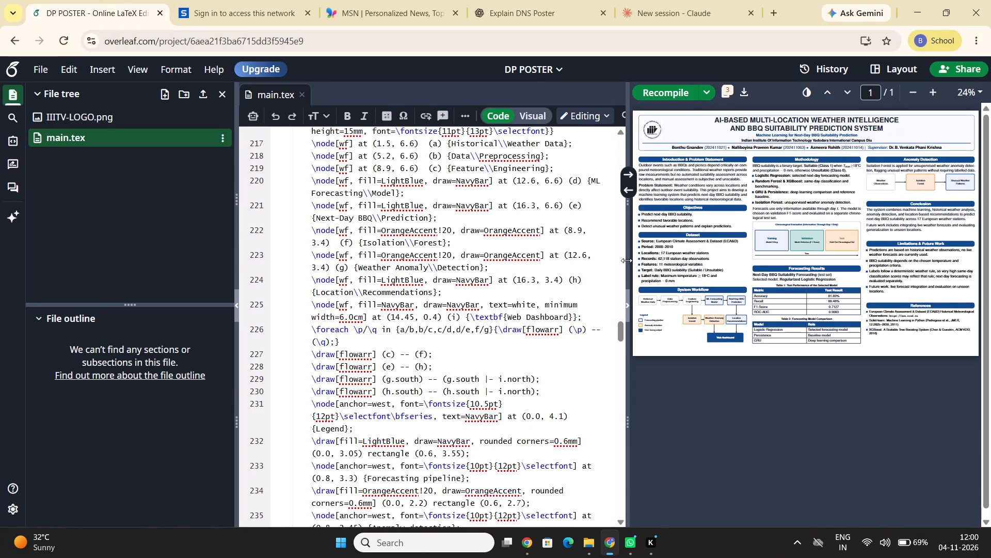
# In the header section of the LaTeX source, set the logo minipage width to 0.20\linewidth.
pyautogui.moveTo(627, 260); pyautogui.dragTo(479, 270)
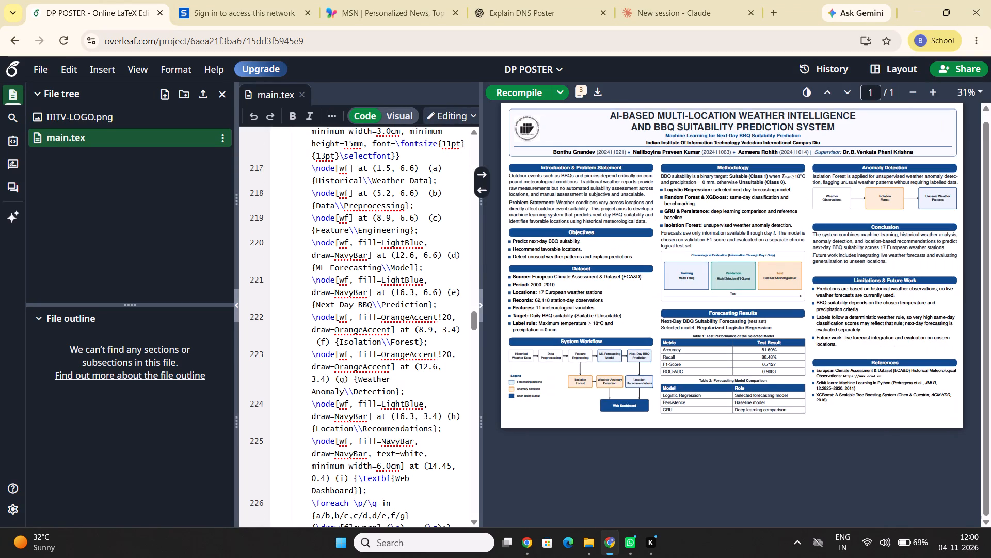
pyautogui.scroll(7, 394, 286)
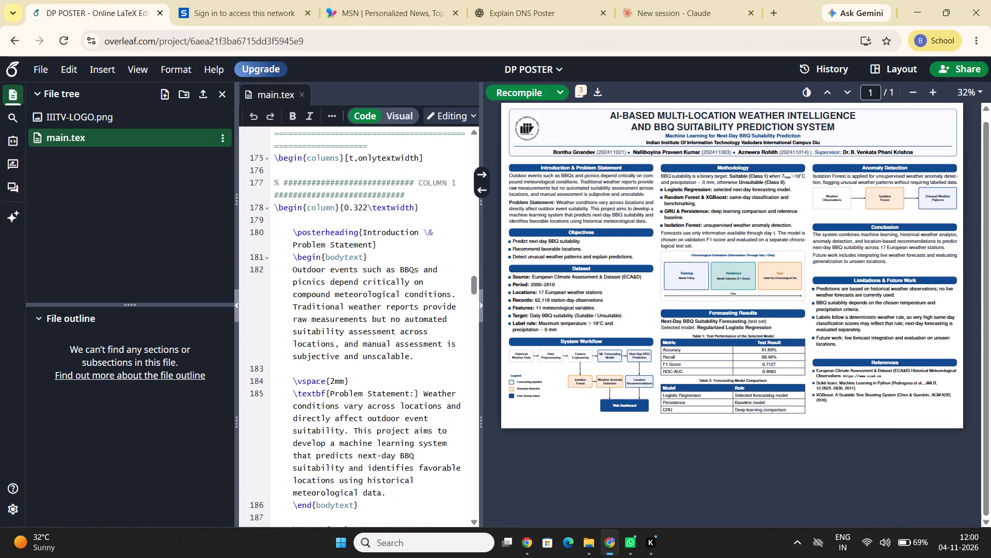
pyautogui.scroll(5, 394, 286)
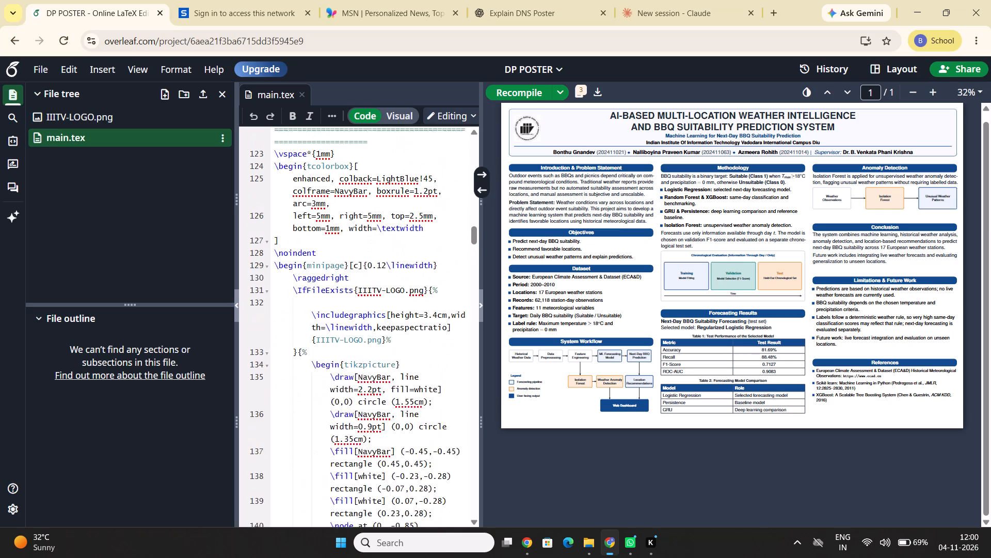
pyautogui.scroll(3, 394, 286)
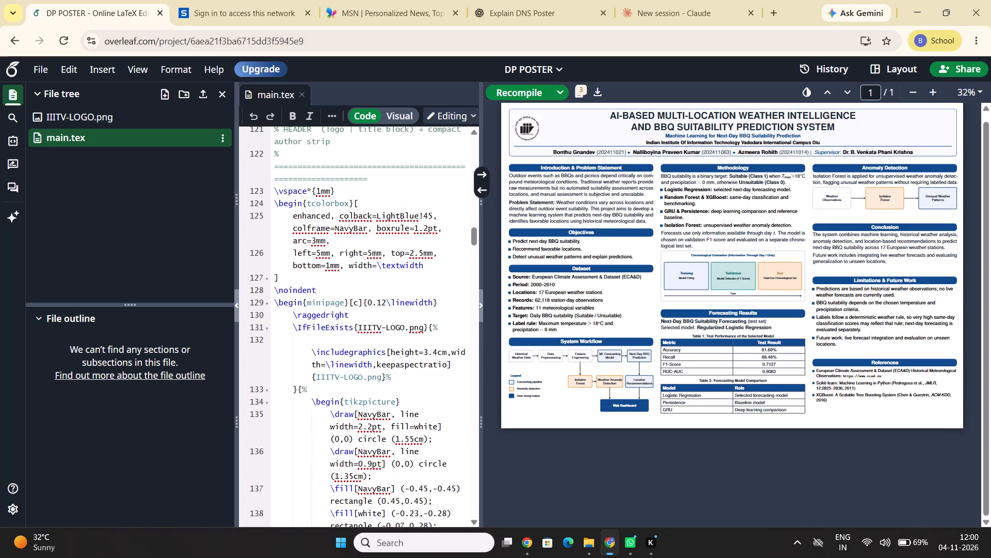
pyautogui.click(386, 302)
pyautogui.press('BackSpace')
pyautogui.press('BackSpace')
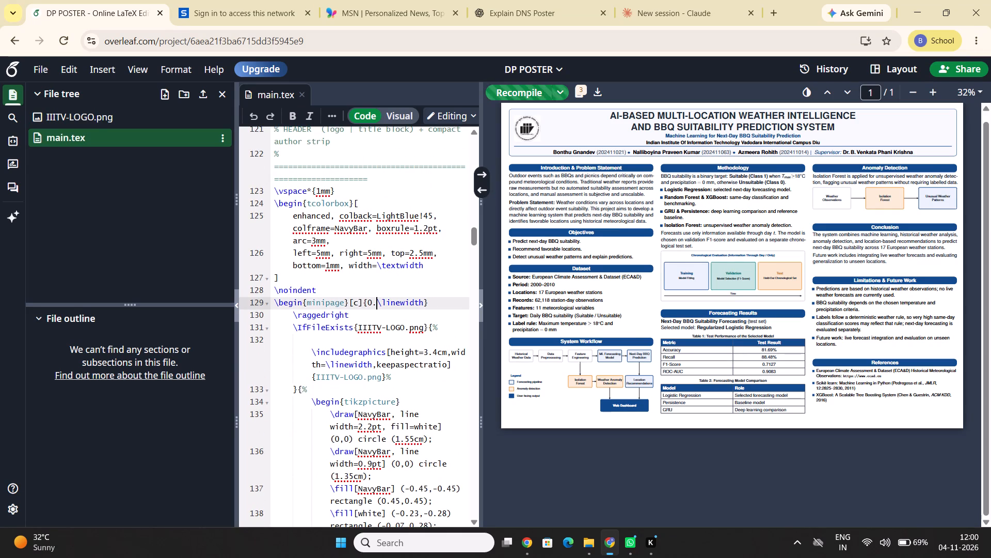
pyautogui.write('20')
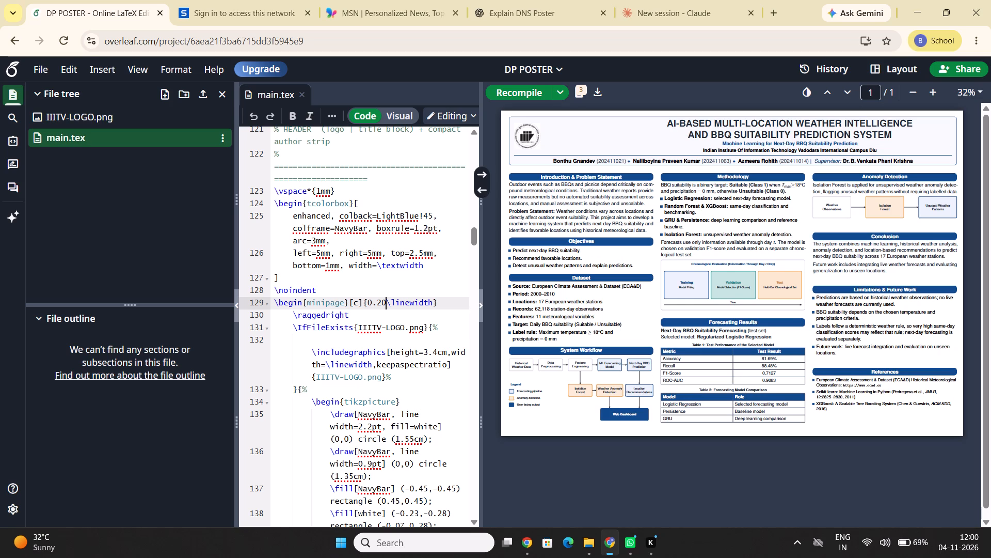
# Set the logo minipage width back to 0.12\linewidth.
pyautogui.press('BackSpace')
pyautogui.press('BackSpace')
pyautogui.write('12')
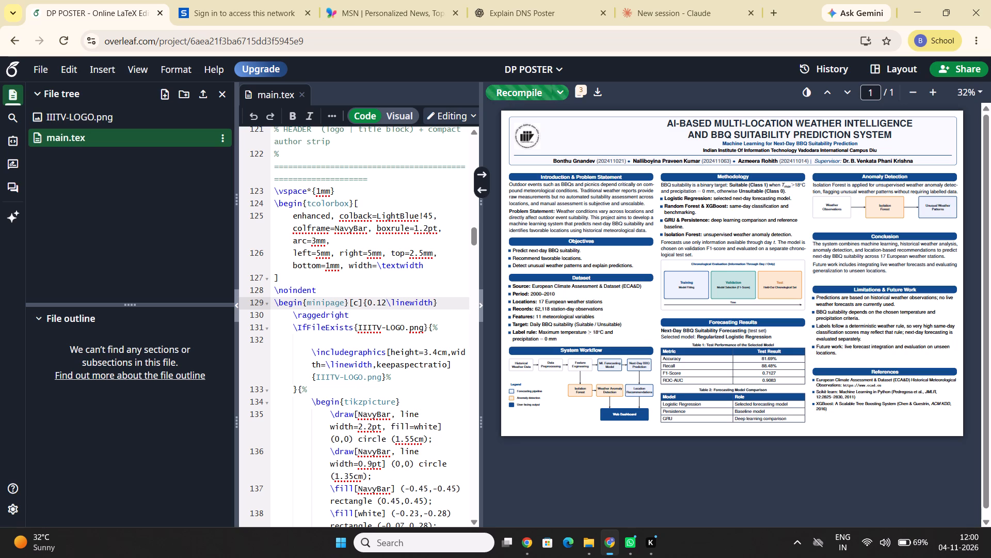
# Set the height of the IIITV-LOGO.png graphic in the header source to 4.0cm.
pyautogui.click(439, 356)
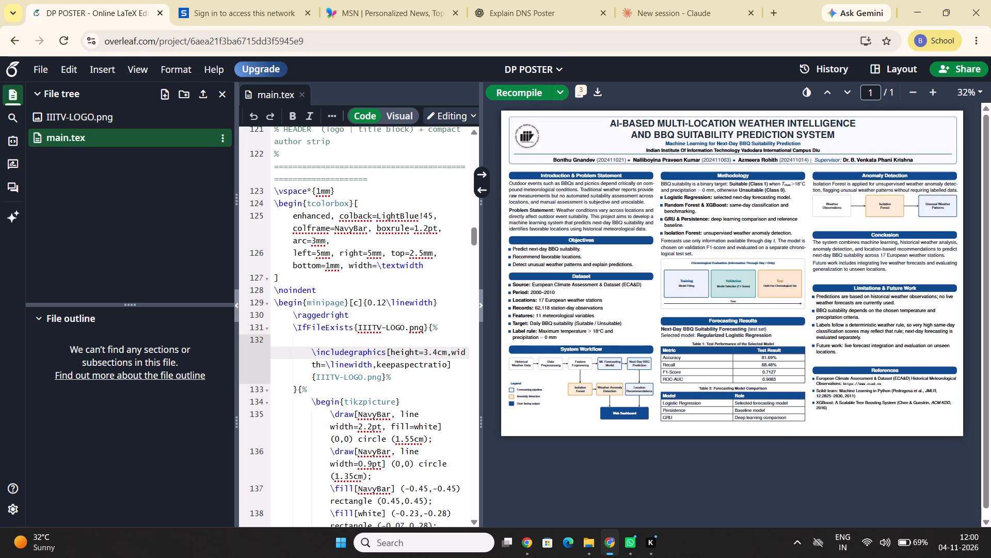
pyautogui.press('BackSpace')
pyautogui.press('BackSpace')
pyautogui.press('BackSpace')
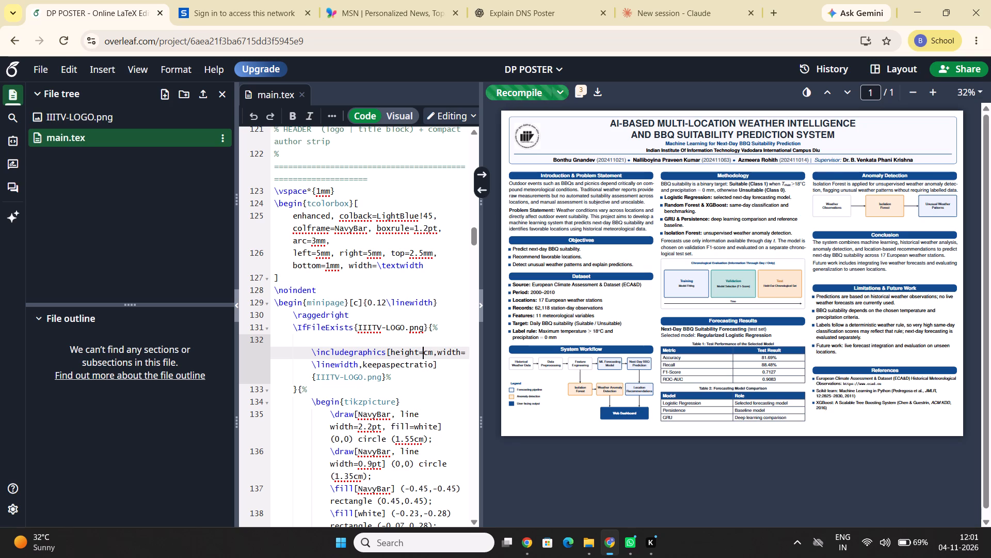
pyautogui.press('4')
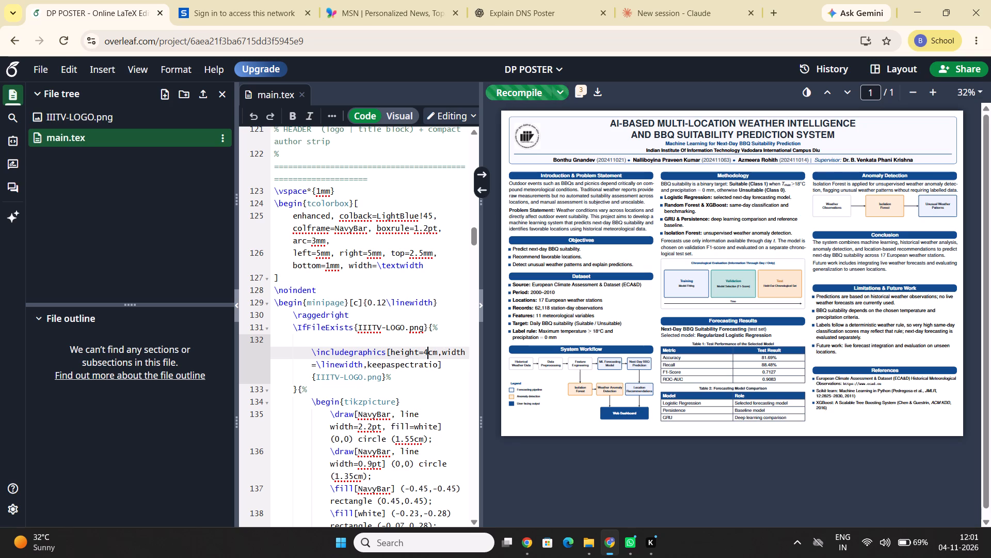
pyautogui.write('.0')
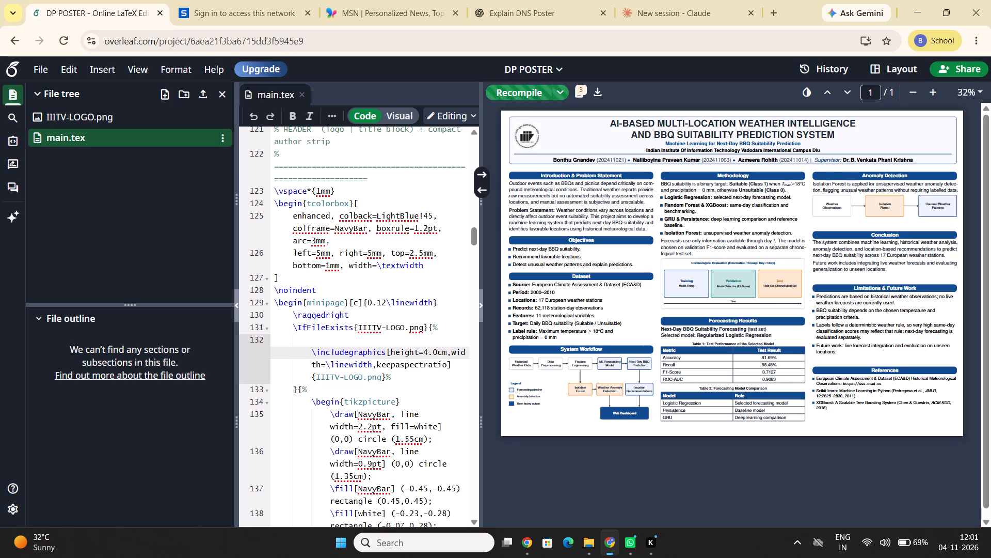
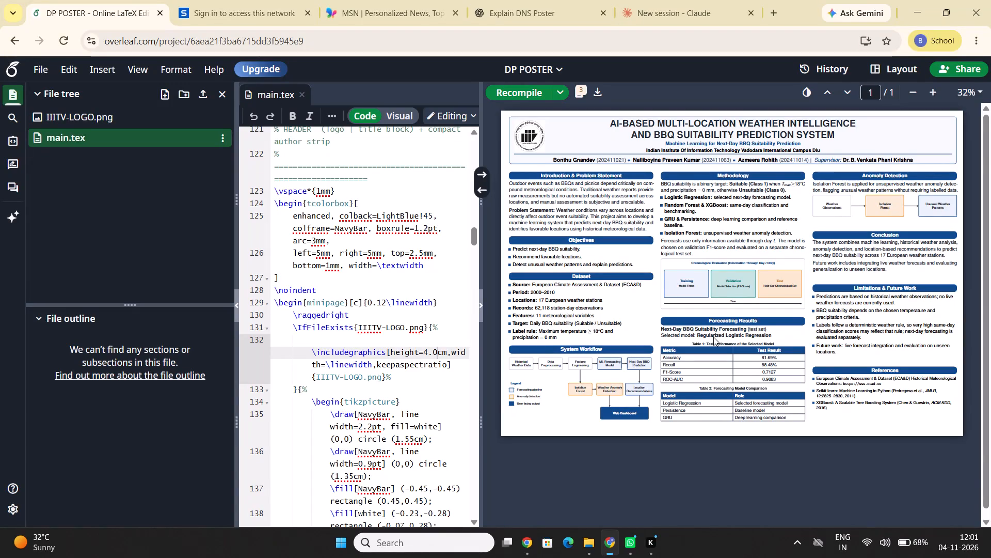
# Examine the poster's lower body sections in the preview, then the System Workflow diagram and its legend up close.
pyautogui.hscroll(2, 713, 337)
pyautogui.scroll(1, 713, 337)
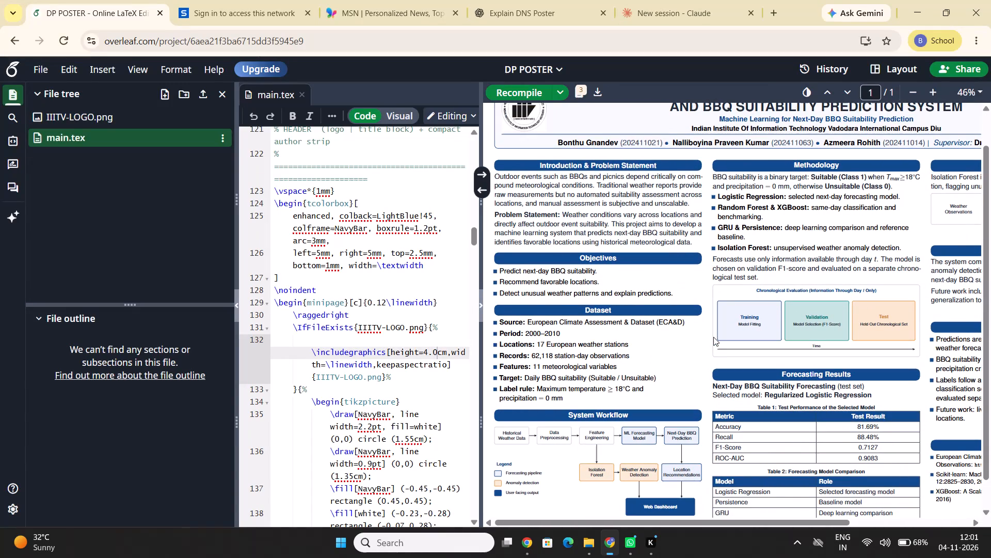
pyautogui.scroll(1, 713, 337)
pyautogui.scroll(-1, 713, 337)
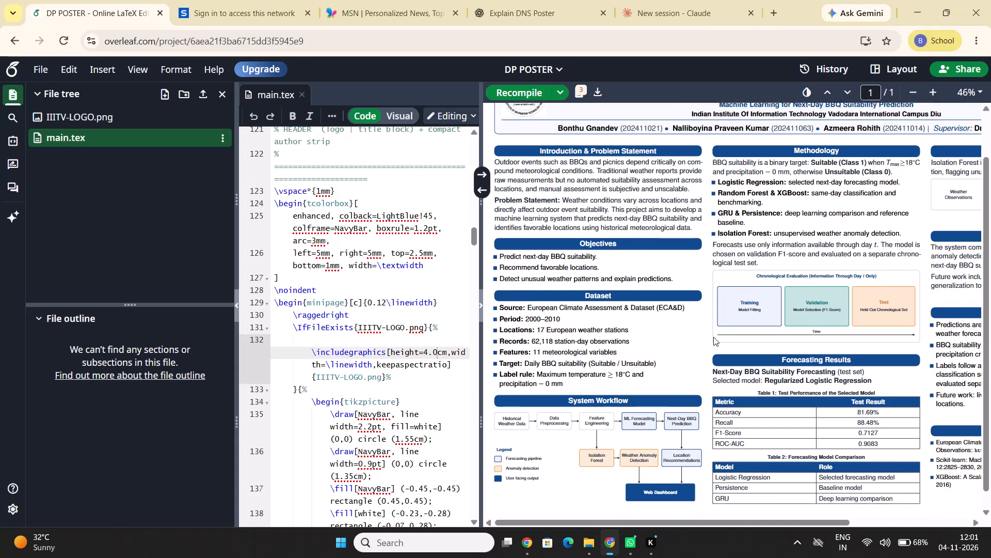
pyautogui.scroll(-1, 713, 337)
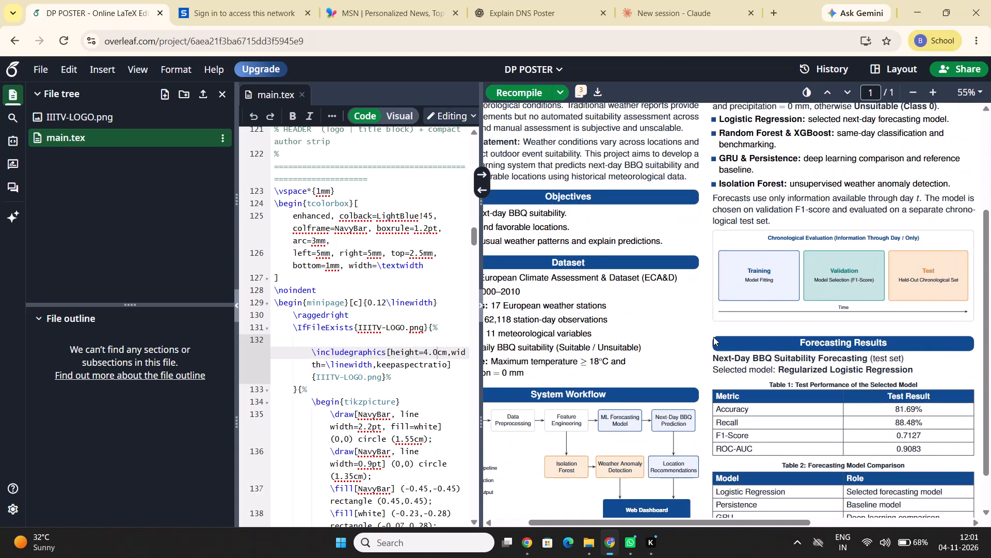
pyautogui.scroll(-1, 713, 337)
pyautogui.hscroll(1, 713, 337)
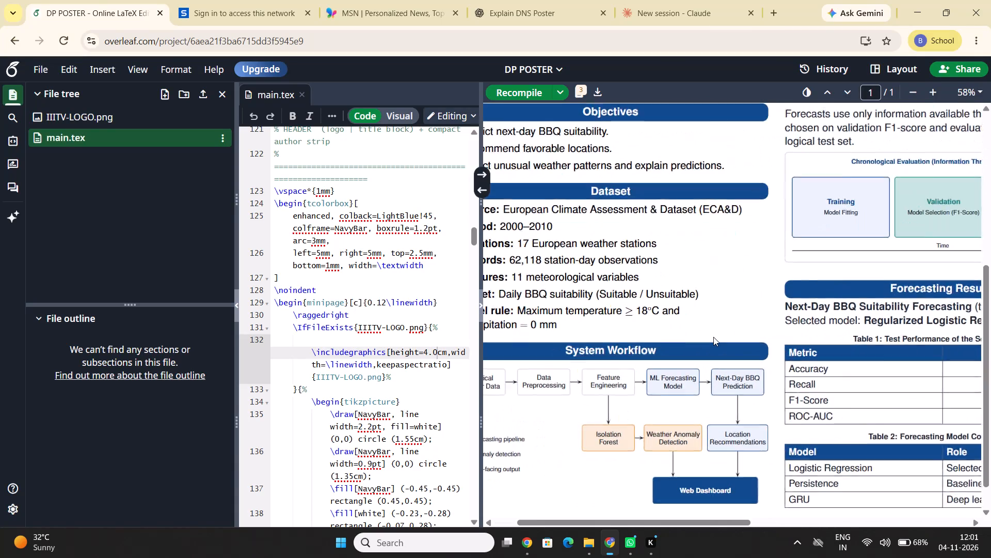
pyautogui.hscroll(3, 713, 337)
pyautogui.scroll(-2, 713, 337)
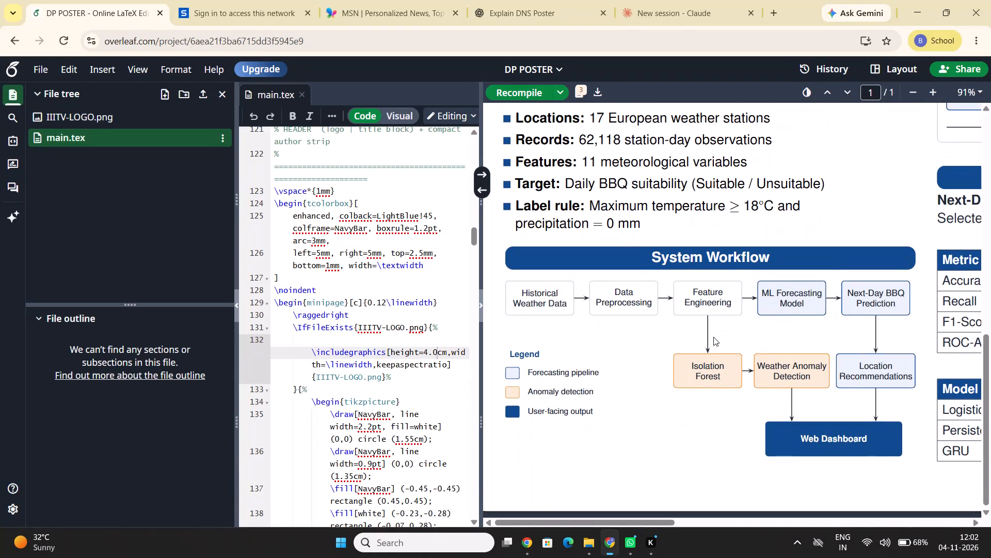
pyautogui.hscroll(-1, 713, 337)
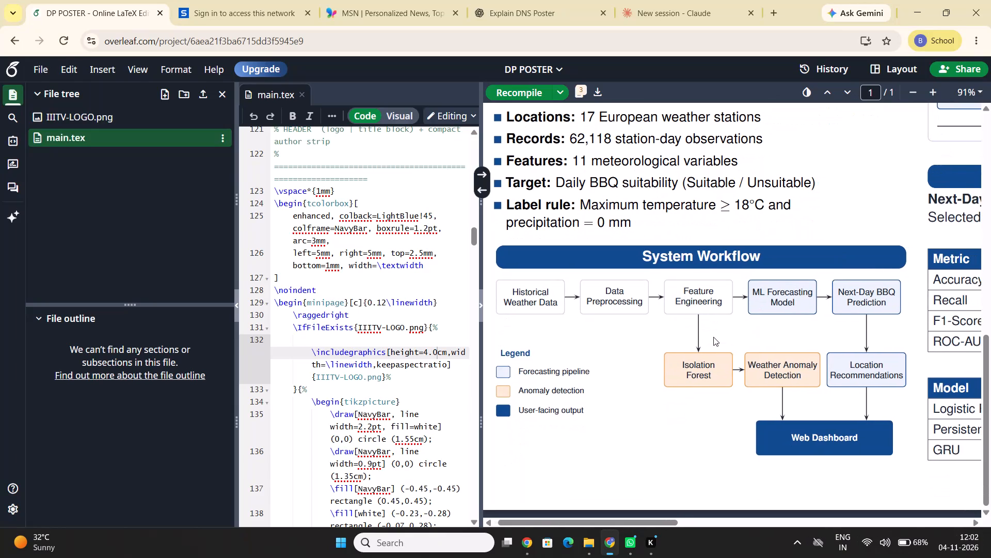
pyautogui.hscroll(-1, 713, 337)
pyautogui.hscroll(1, 713, 337)
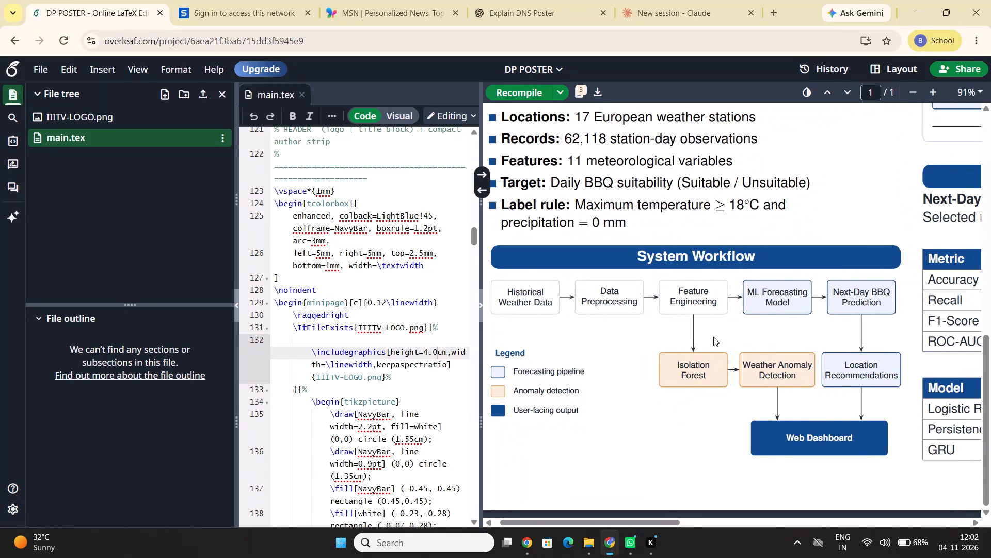
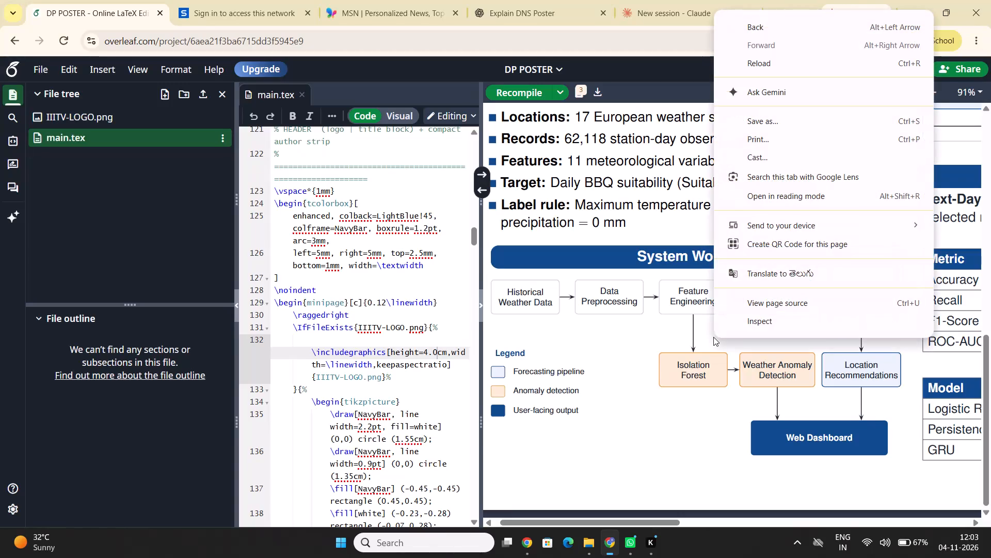
# Examine the Forecasting Results section of the poster preview, including the test performance and model comparison tables.
pyautogui.click(678, 406)
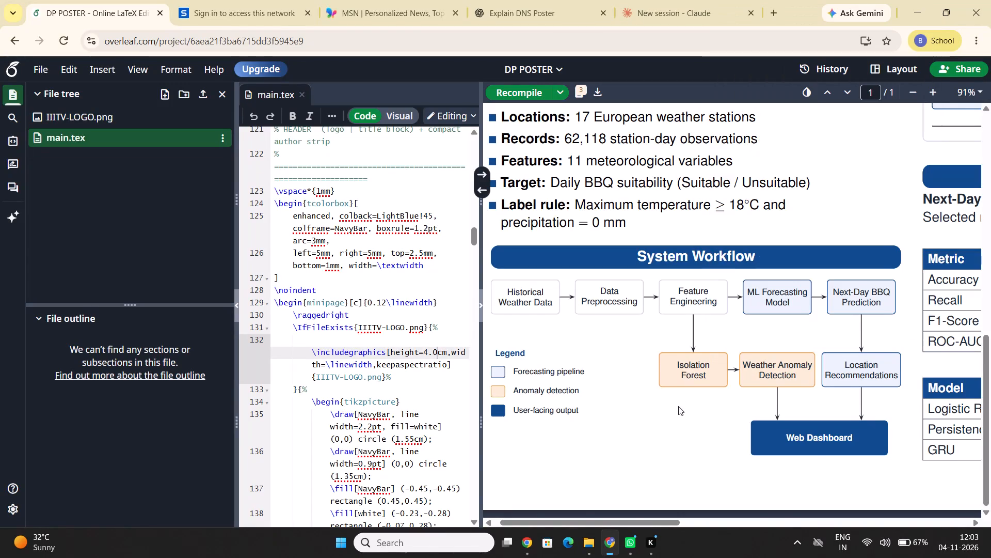
pyautogui.hscroll(-5, 678, 406)
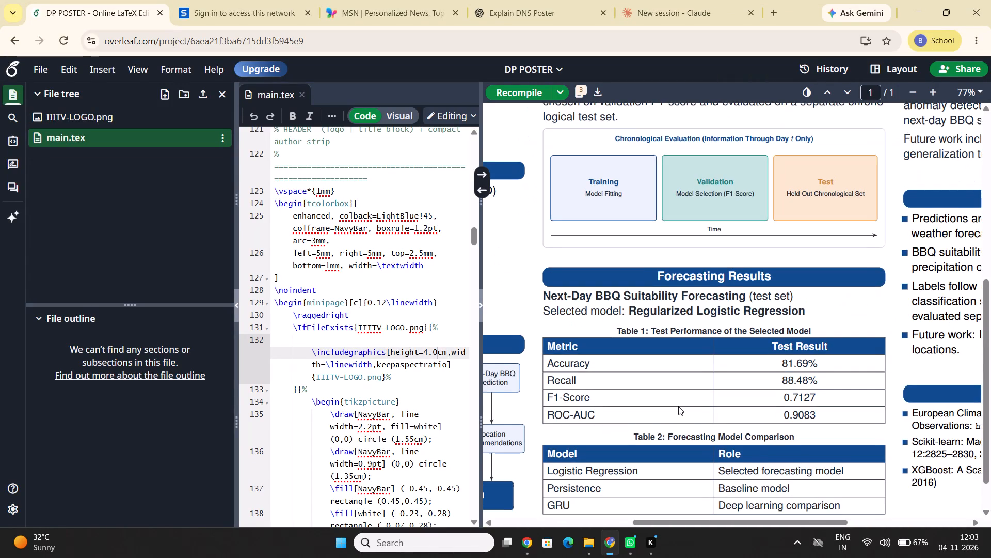
pyautogui.scroll(-1, 678, 406)
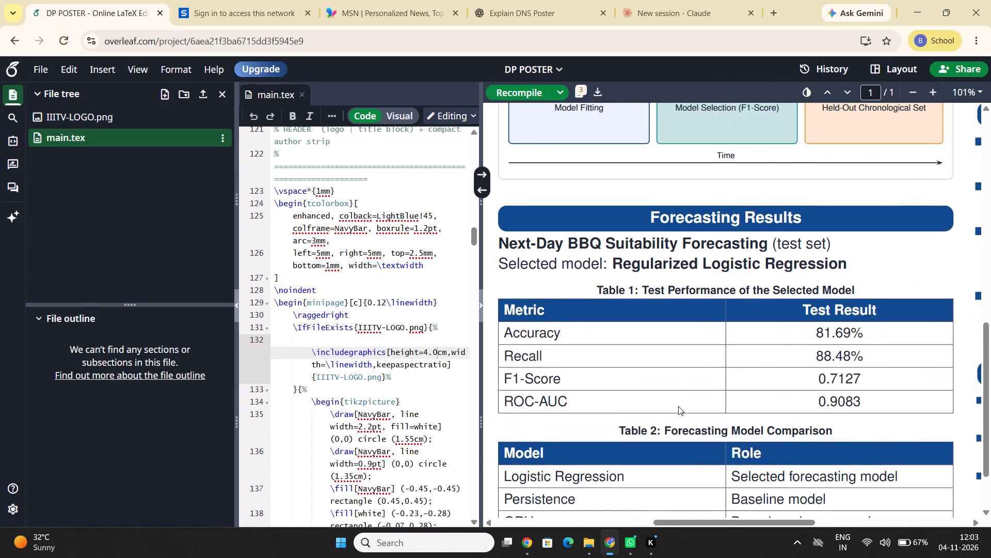
pyautogui.scroll(-4, 678, 406)
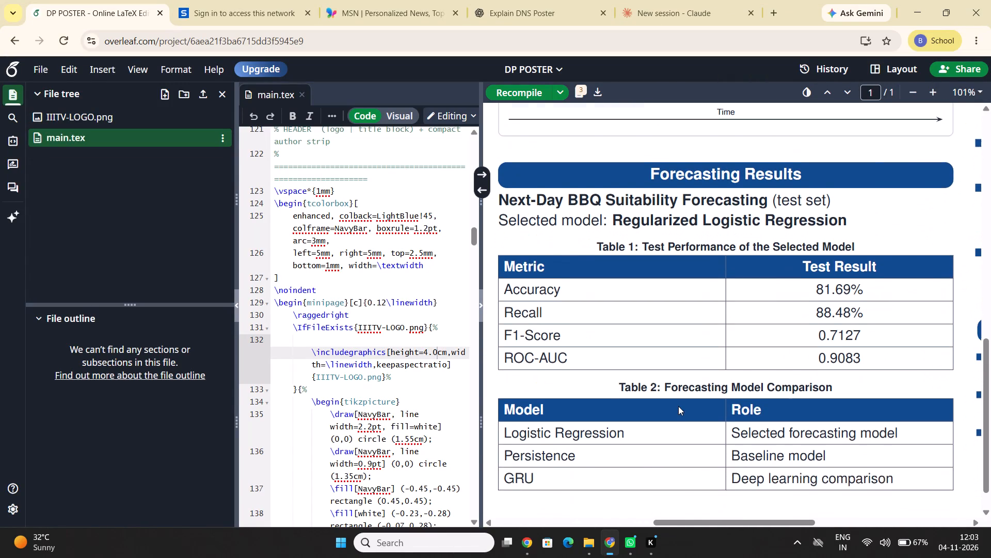
pyautogui.scroll(-1, 678, 406)
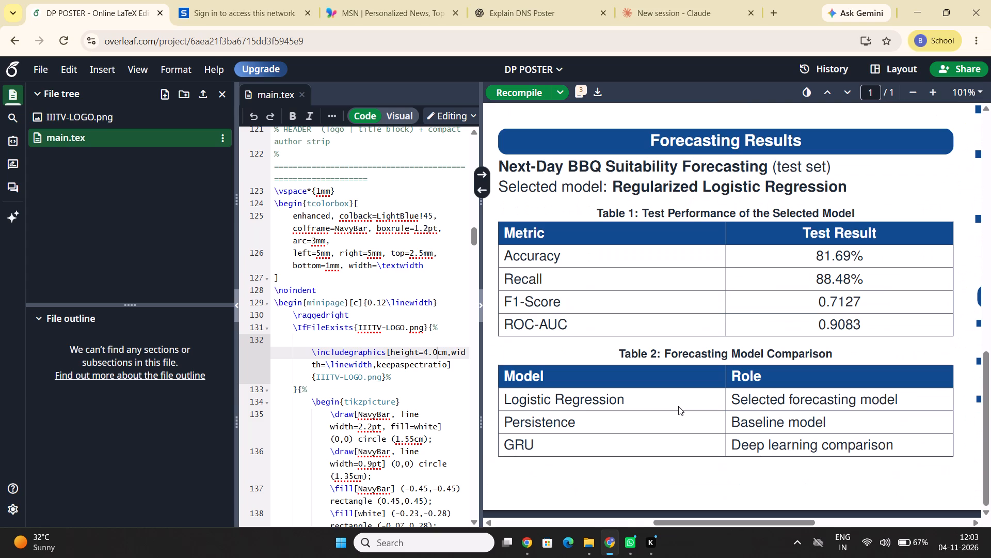
pyautogui.scroll(2, 678, 406)
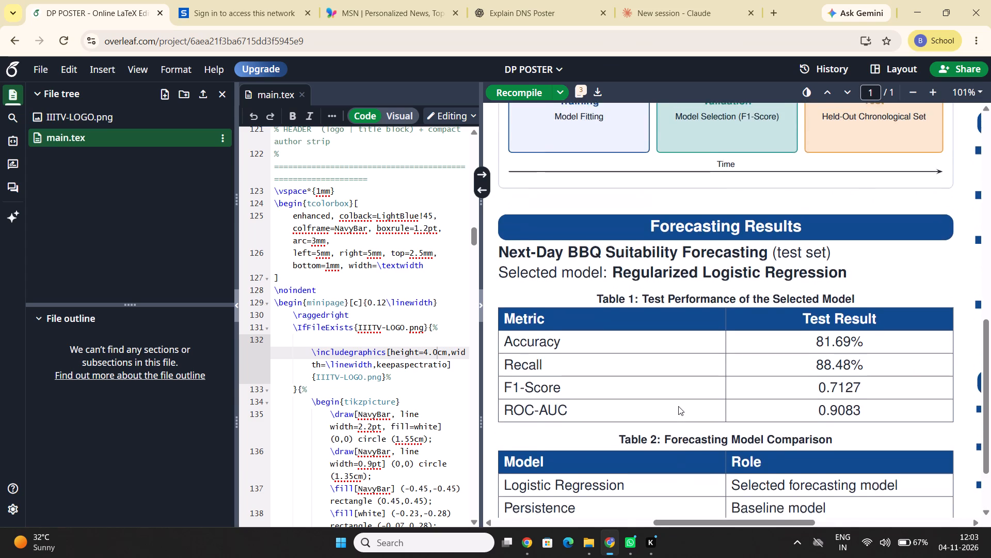
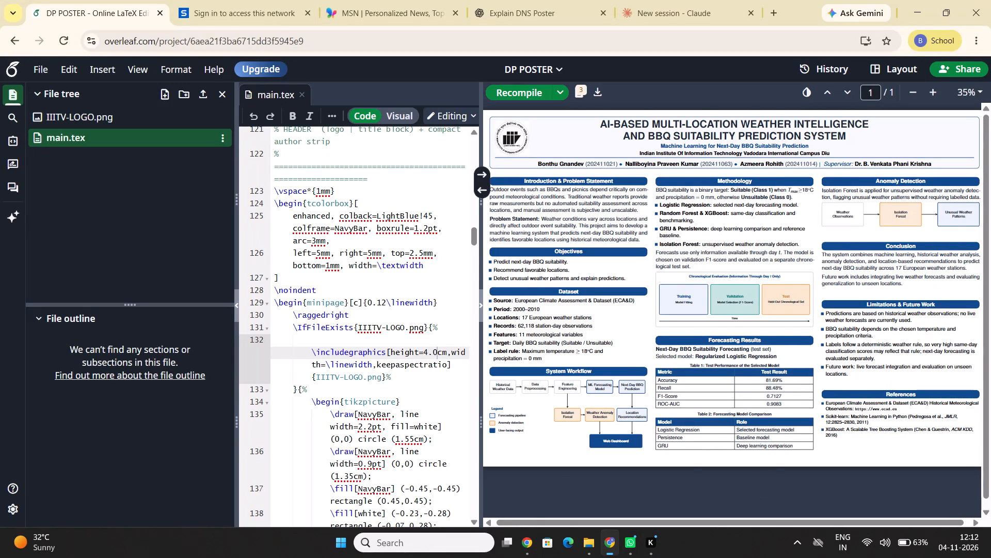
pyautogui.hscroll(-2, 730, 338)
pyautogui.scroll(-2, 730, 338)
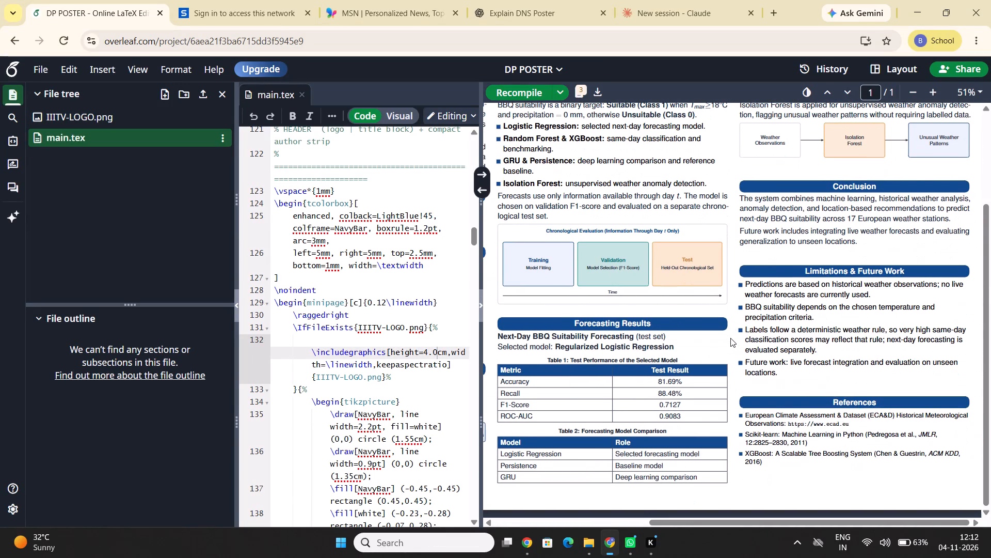
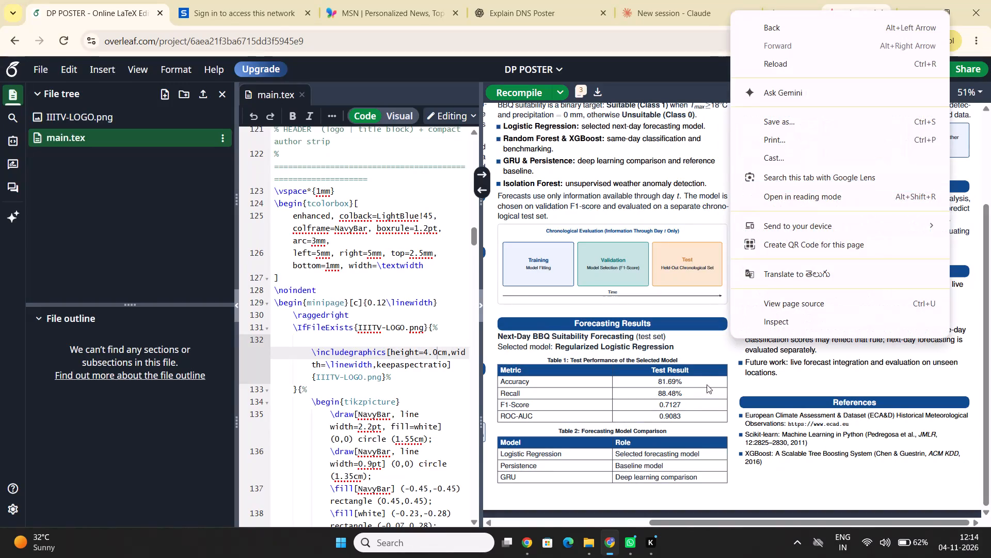
# Examine the compiled poster across all three columns, from the header and Introduction through System Workflow, Forecasting Results and Limitations & Future Work.
pyautogui.click(700, 401)
pyautogui.scroll(1, 700, 401)
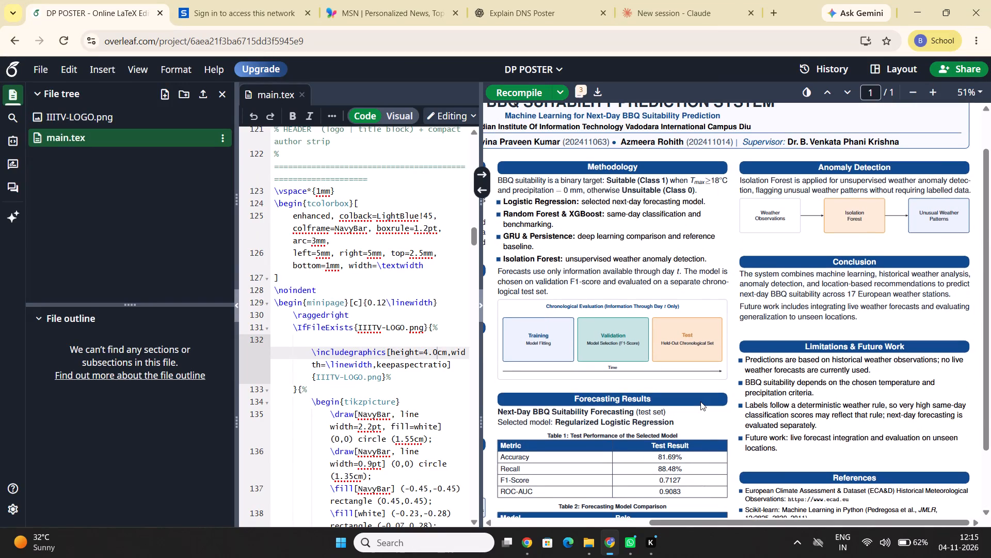
pyautogui.scroll(2, 700, 401)
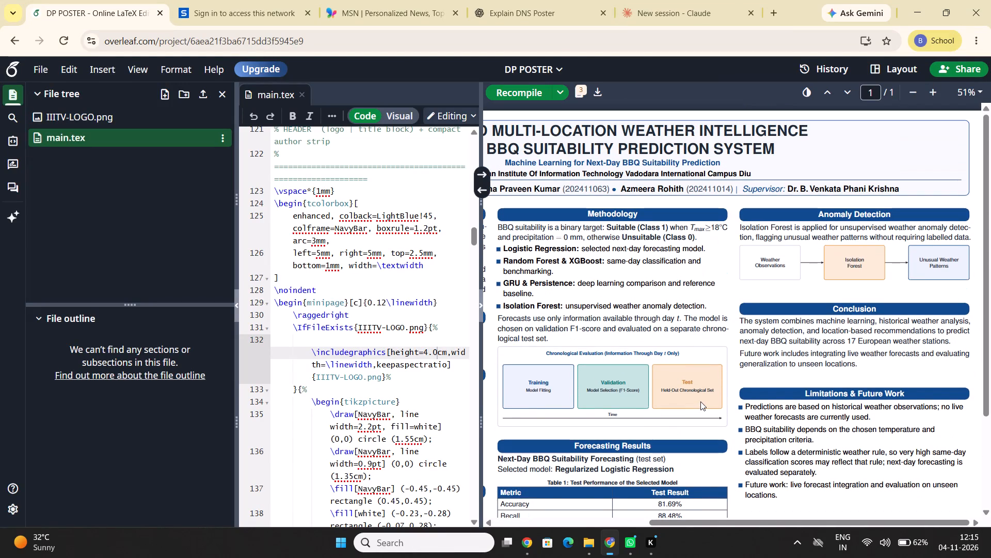
pyautogui.hscroll(3, 700, 401)
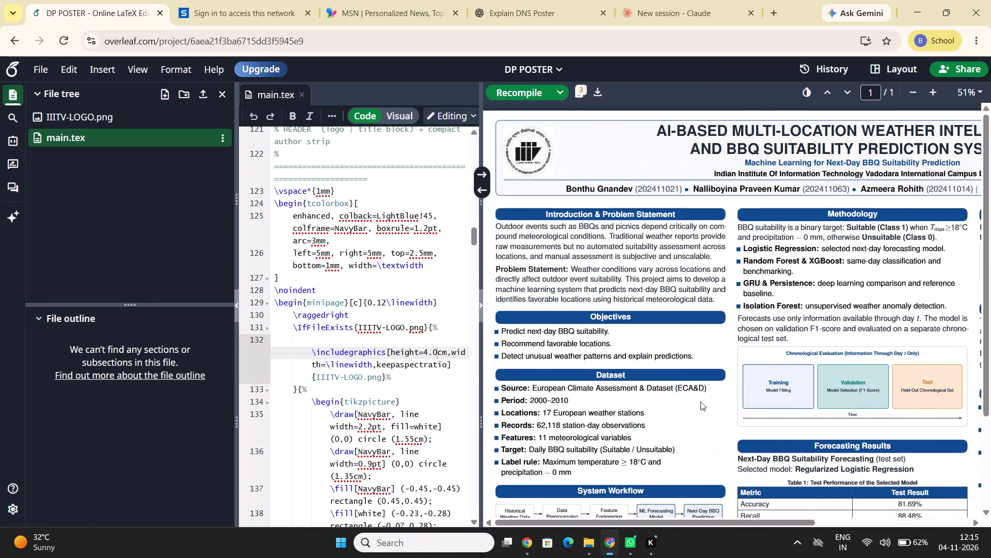
pyautogui.scroll(-2, 700, 401)
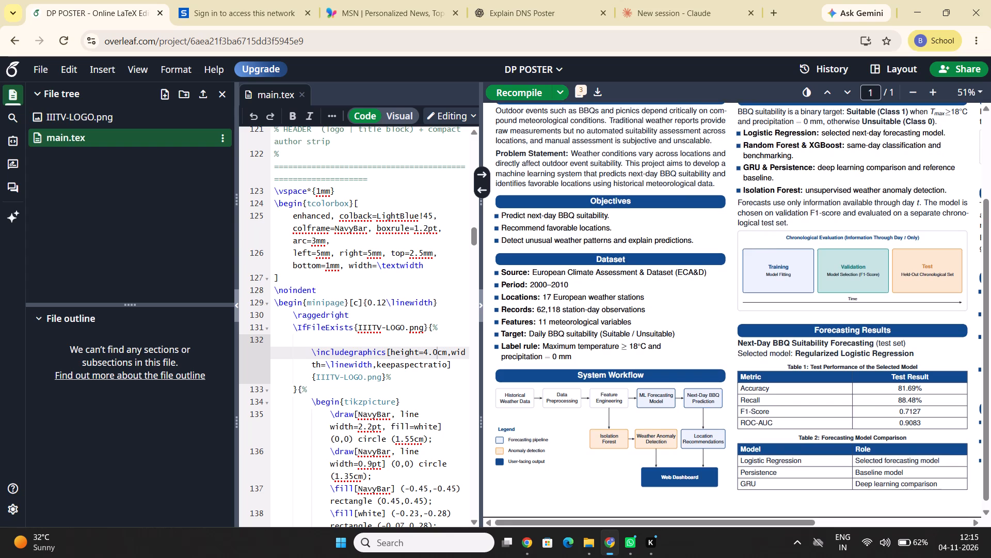
pyautogui.scroll(-1, 700, 401)
pyautogui.hscroll(-1, 700, 401)
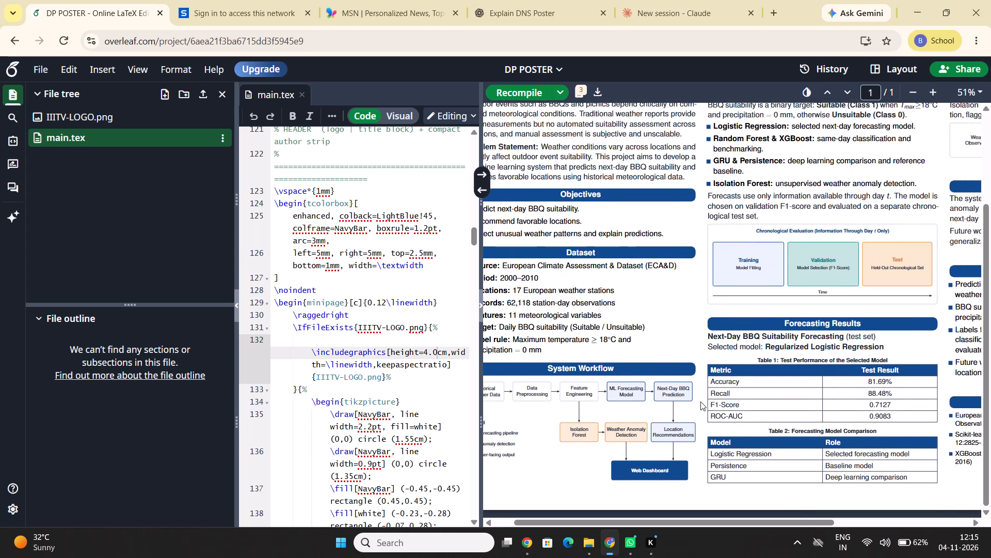
pyautogui.hscroll(-3, 700, 401)
pyautogui.scroll(1, 700, 401)
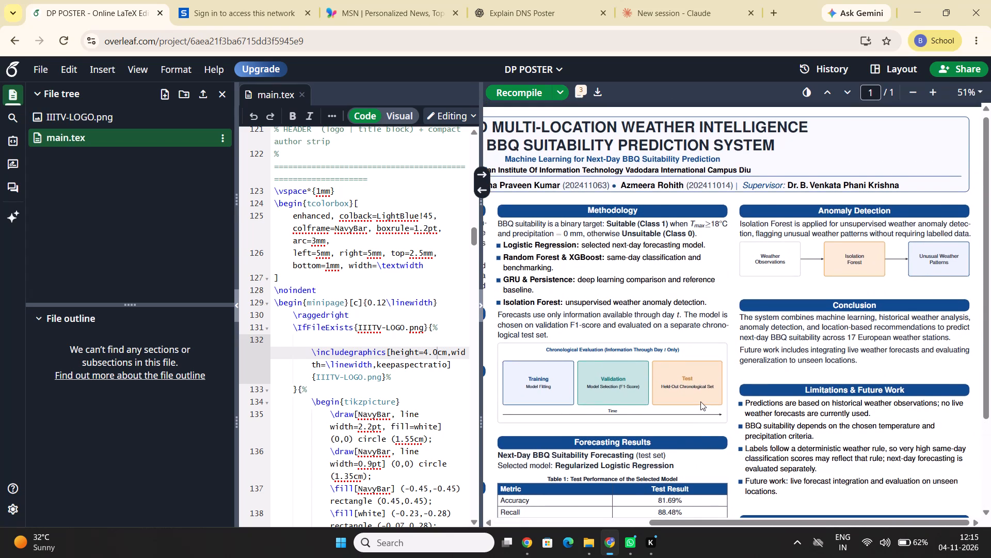